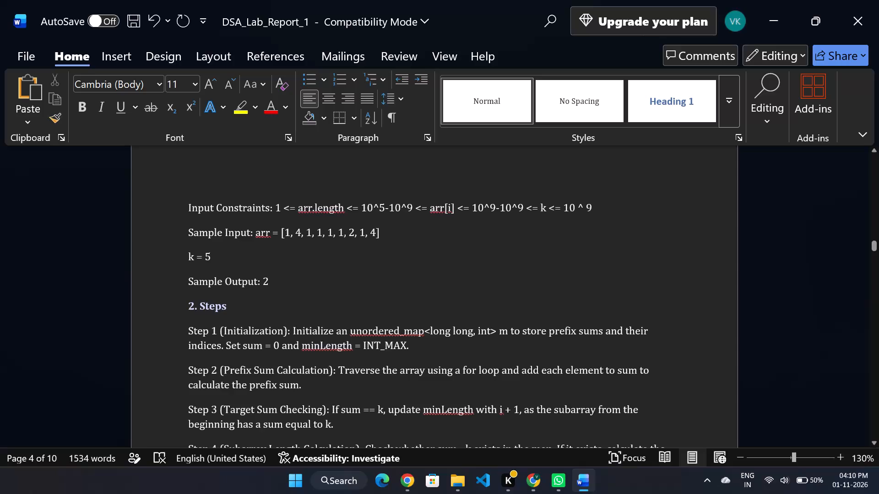
Insert a blank line between the "Sample Output: 2" line and the "2. Steps" heading of the Shortest Subarray problem.
scroll(431, 301, "up", 6)
scroll(431, 301, "down", 1)
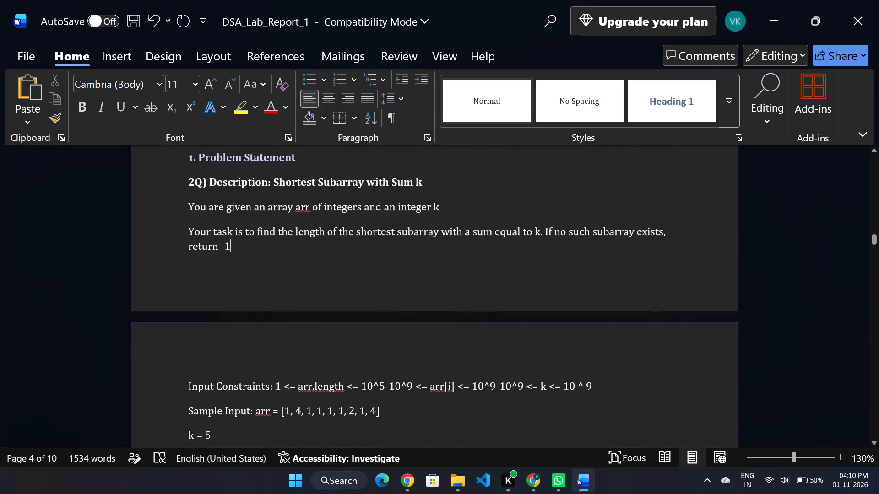
scroll(431, 301, "down", 3)
left_click(361, 342)
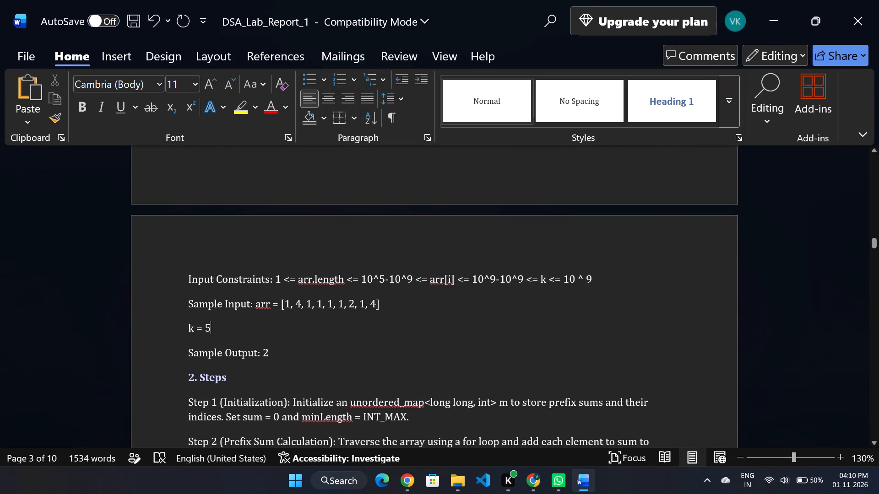
left_click(354, 359)
key("Return")
Delete the labels "- Step 6 (Termination):", "Step 5 (Map Update):" and "Step 4 (Subarray Length Calculation):" from their paragraphs, keeping the descriptions.
scroll(346, 369, "down", 4)
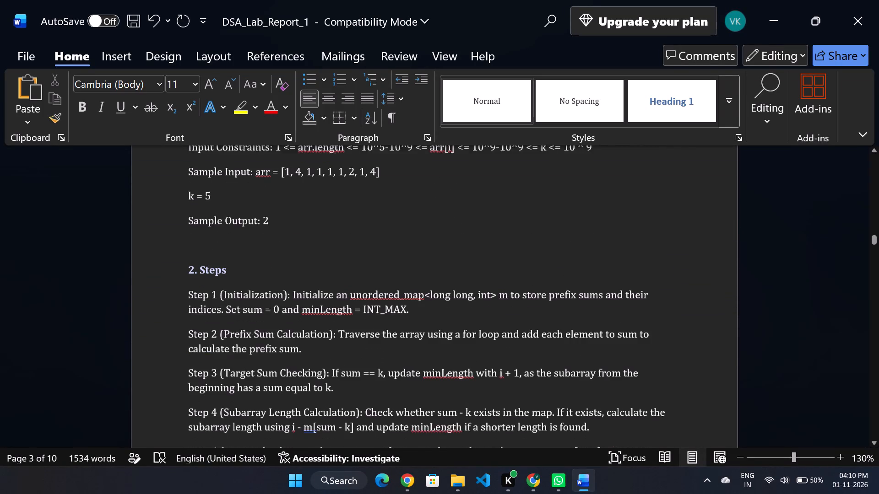
scroll(348, 369, "down", 5)
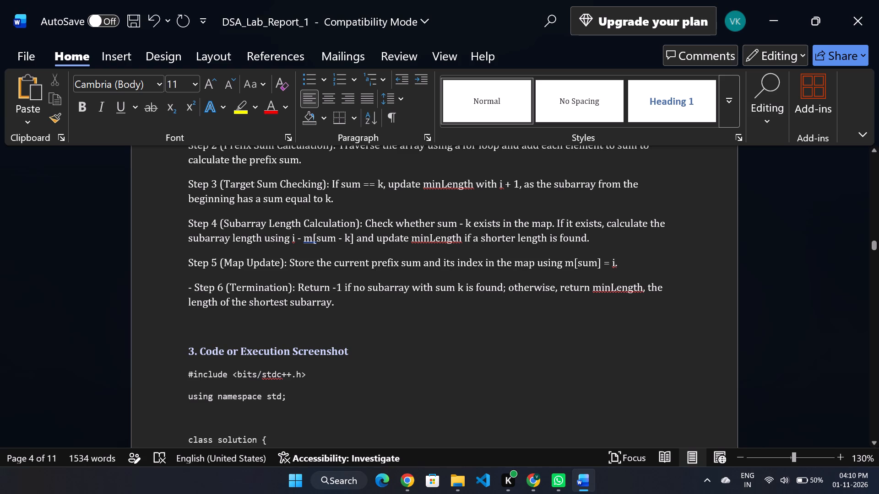
left_click_drag(297, 290, 184, 295)
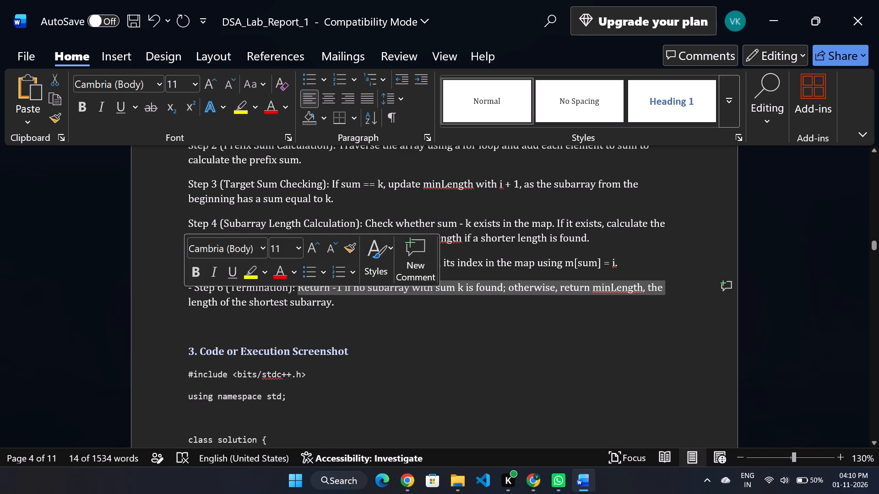
left_click(198, 295)
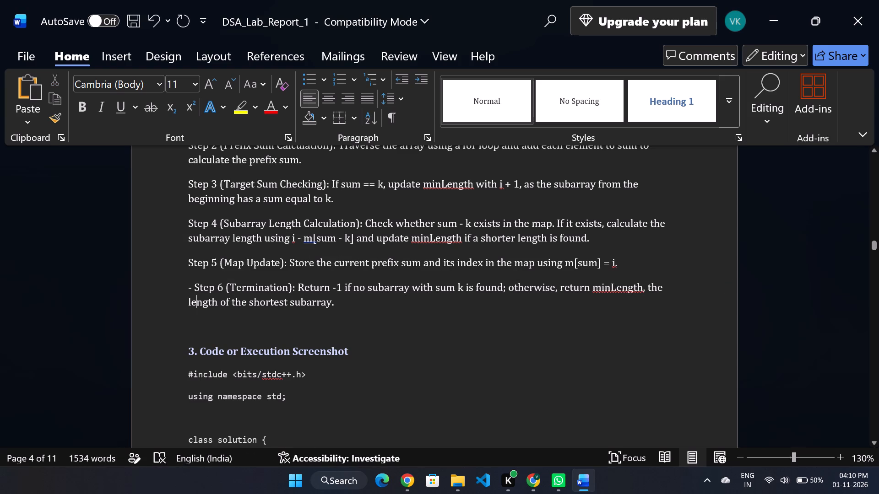
left_click_drag(298, 289, 184, 283)
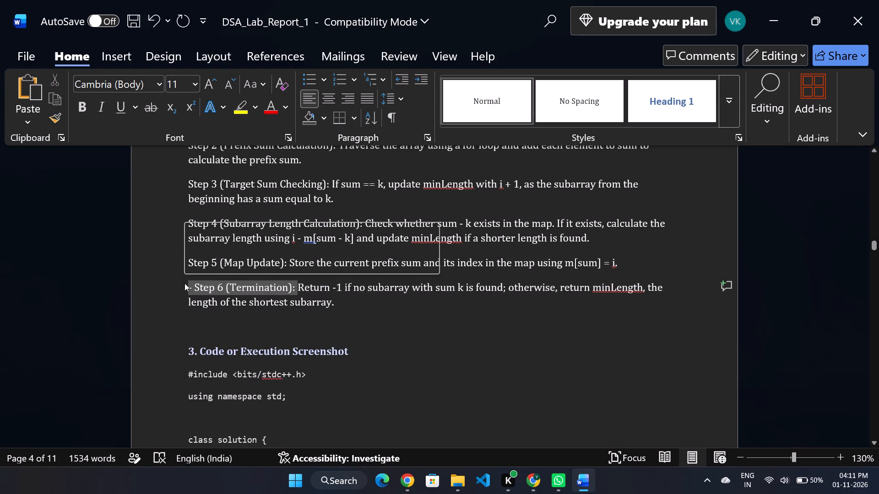
key("BackSpace")
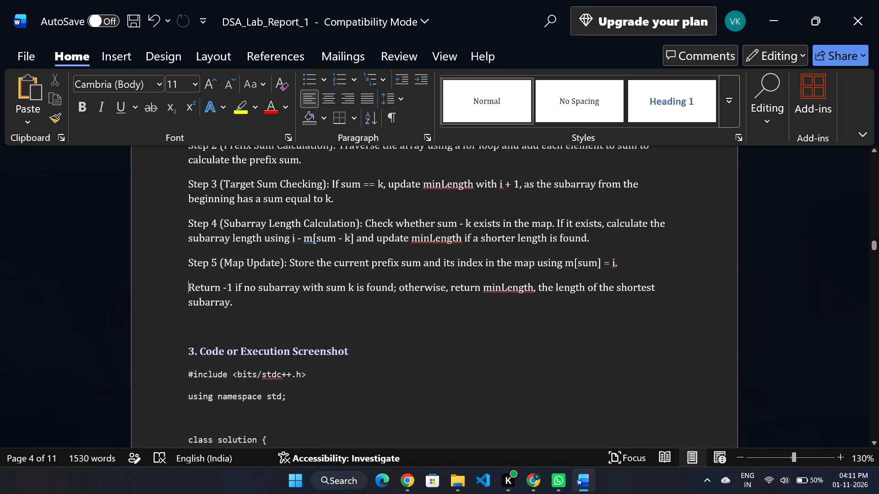
left_click_drag(292, 266, 289, 266)
left_click_drag(289, 266, 190, 263)
key("BackSpace")
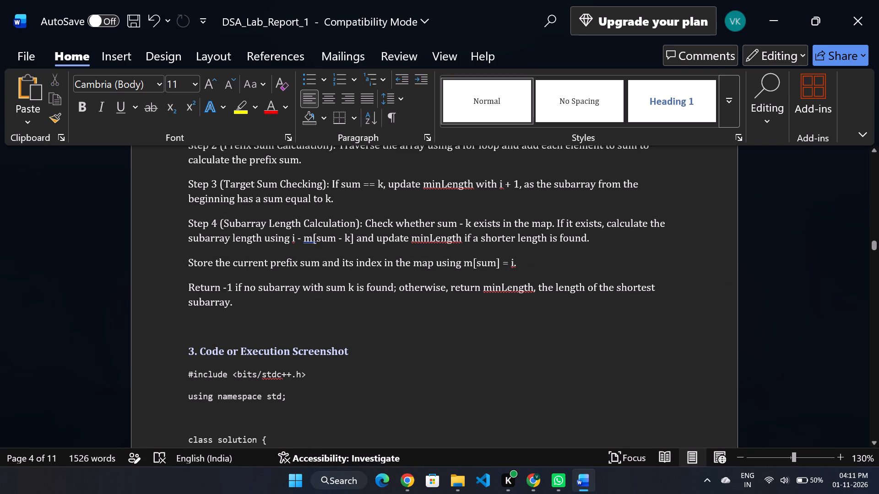
left_click_drag(366, 224, 162, 226)
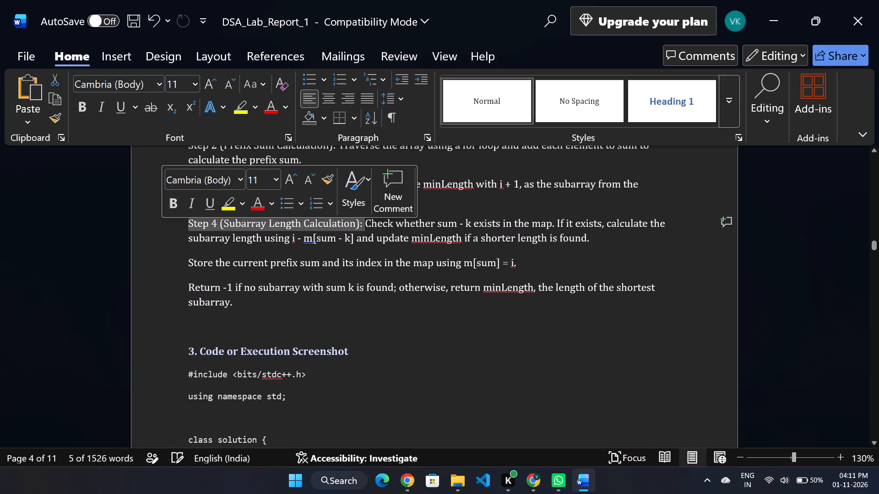
key("BackSpace")
Delete the labels "Step 3 (Target Sum Checking):", "Step 2 (Prefix Sum Calculation):" and "Step 1 (Initialization):" from their paragraphs.
scroll(172, 226, "up", 2)
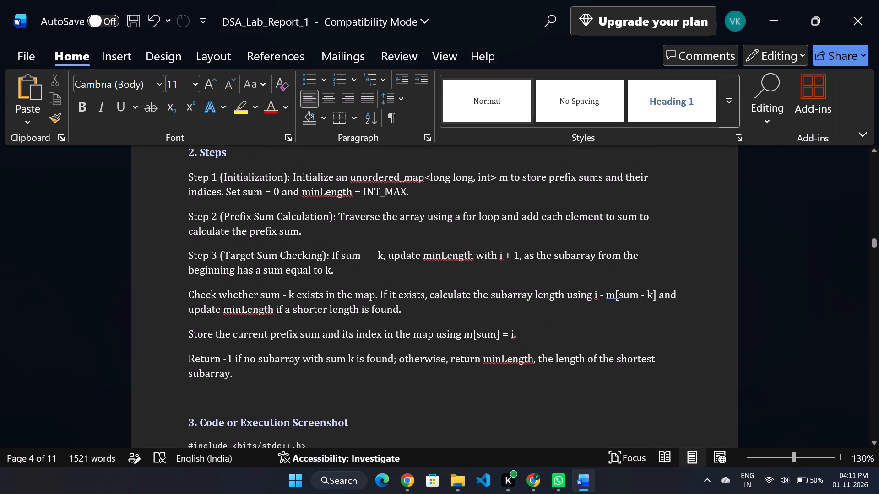
left_click_drag(333, 258, 175, 255)
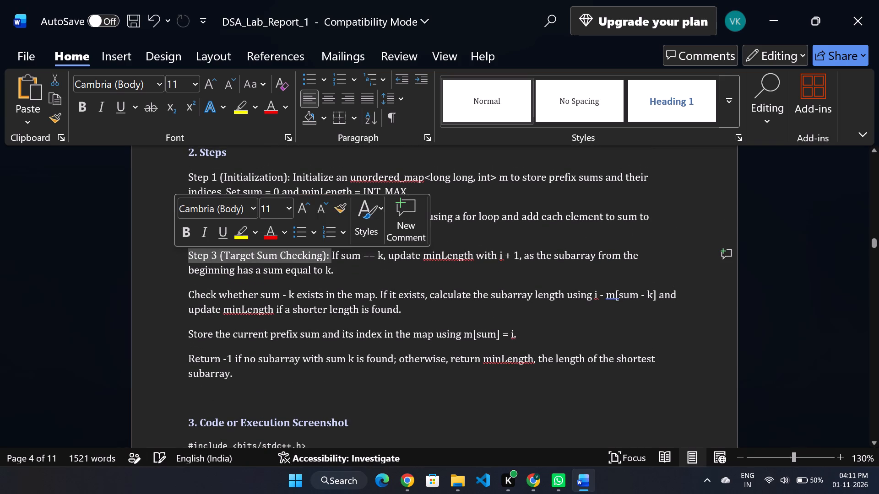
key("BackSpace")
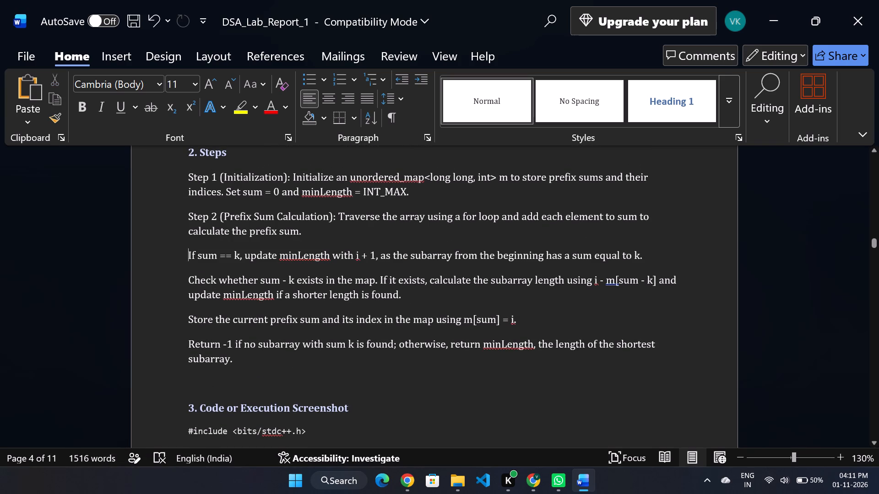
left_click_drag(339, 219, 170, 211)
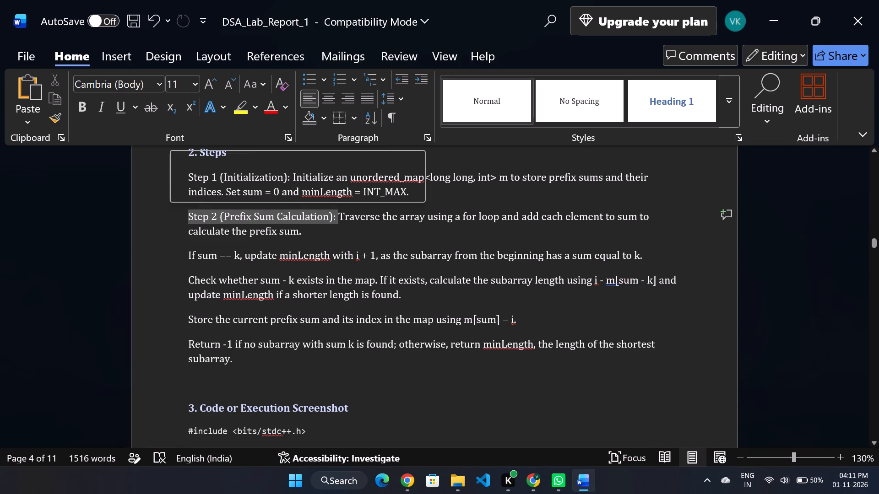
key("BackSpace")
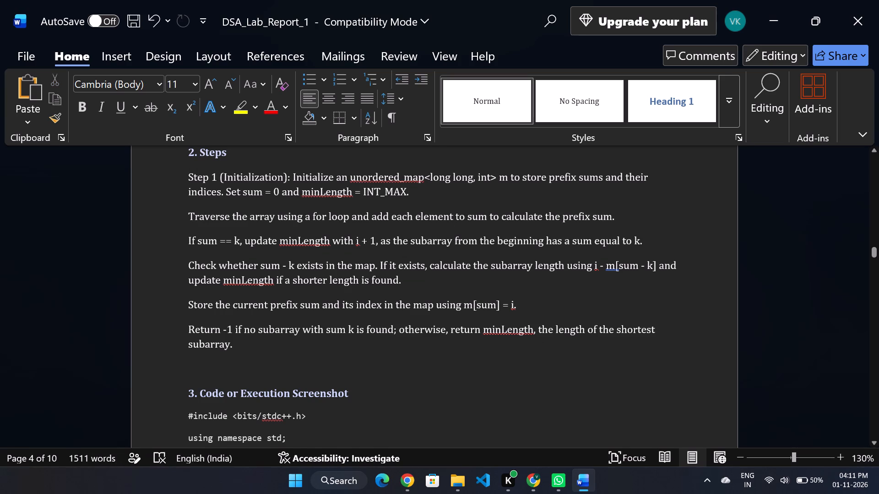
left_click_drag(291, 178, 182, 174)
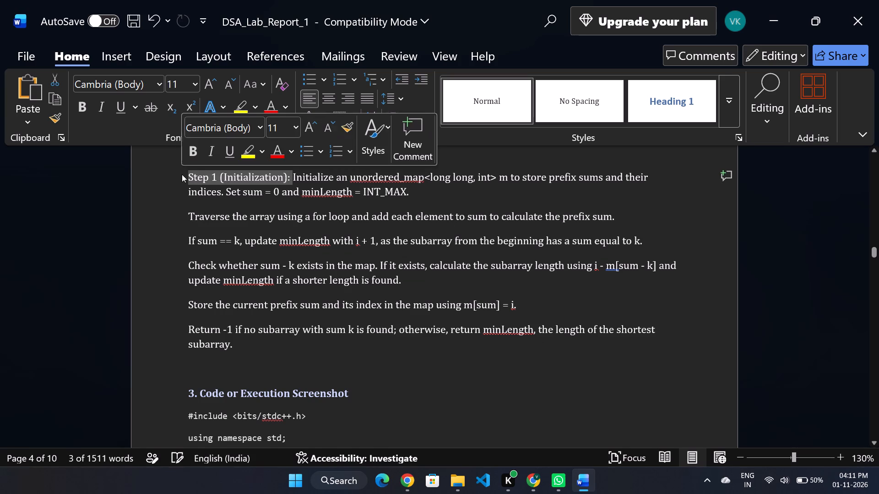
key("BackSpace")
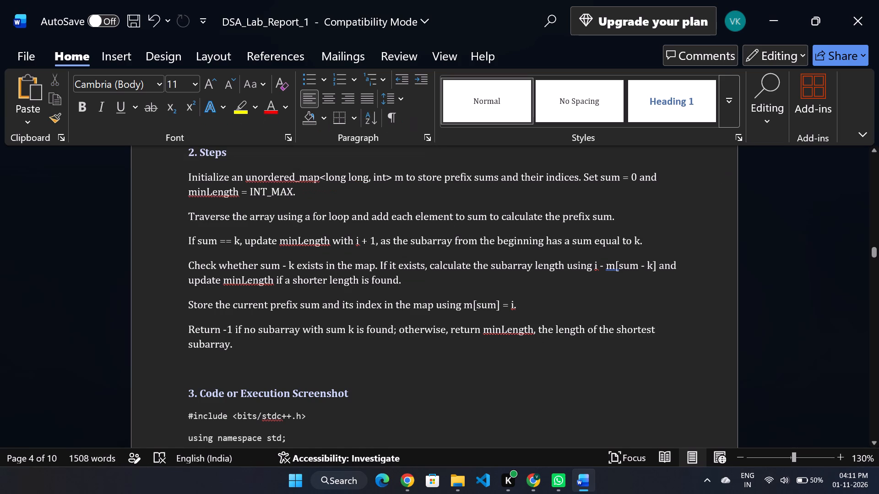
Format the six paragraphs under "2. Steps", from "Initialize an unordered_map" to "shortest subarray", as a bulleted list.
left_click_drag(187, 172, 269, 343)
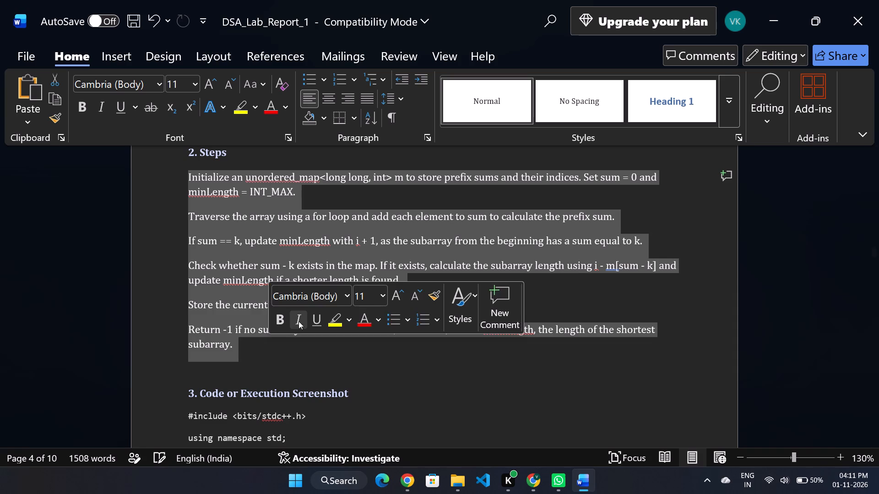
left_click(395, 315)
left_click(412, 381)
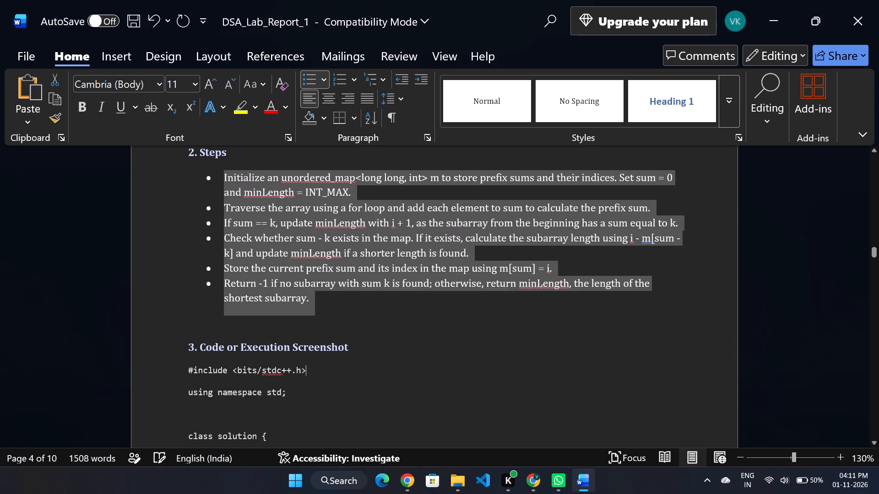
Add an unbulleted blank line after each of the first two bullets, on initializing the map and traversing the array.
scroll(340, 373, "up", 3)
left_click(386, 301)
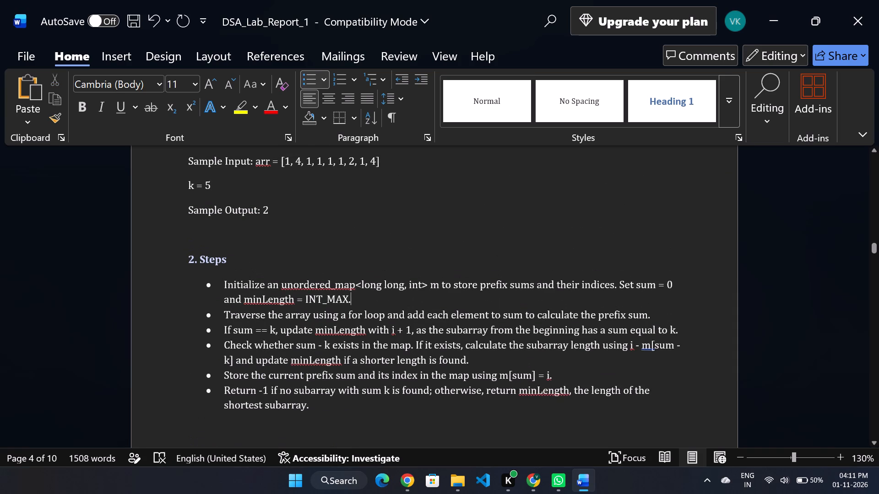
key("Return")
key("BackSpace")
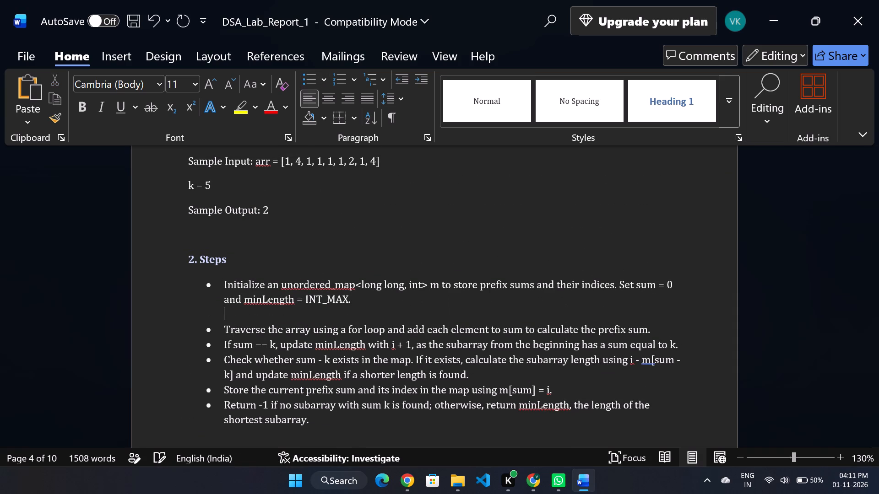
left_click(686, 327)
key("Return")
key("BackSpace")
key("BackSpace")
key("BackSpace")
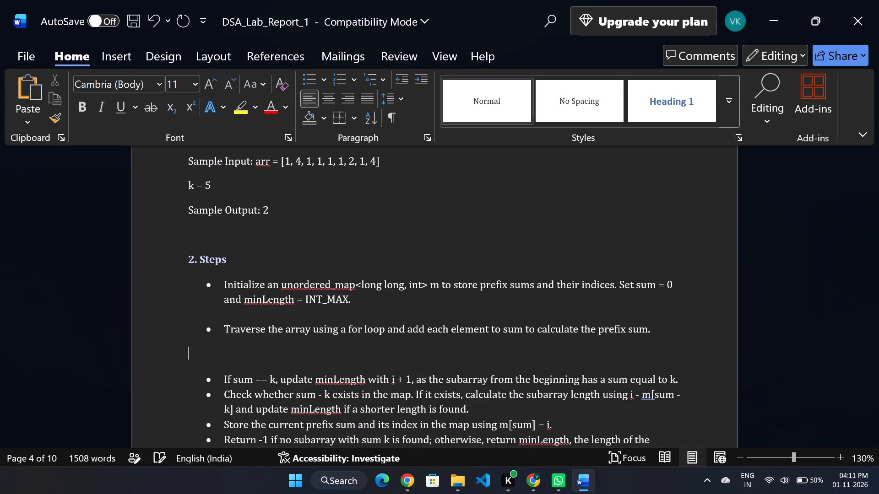
key("BackSpace")
key("Return")
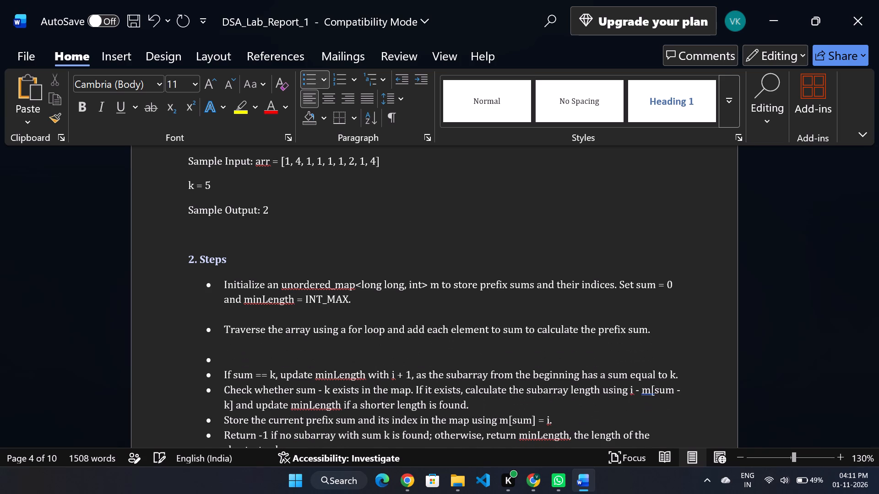
key("BackSpace")
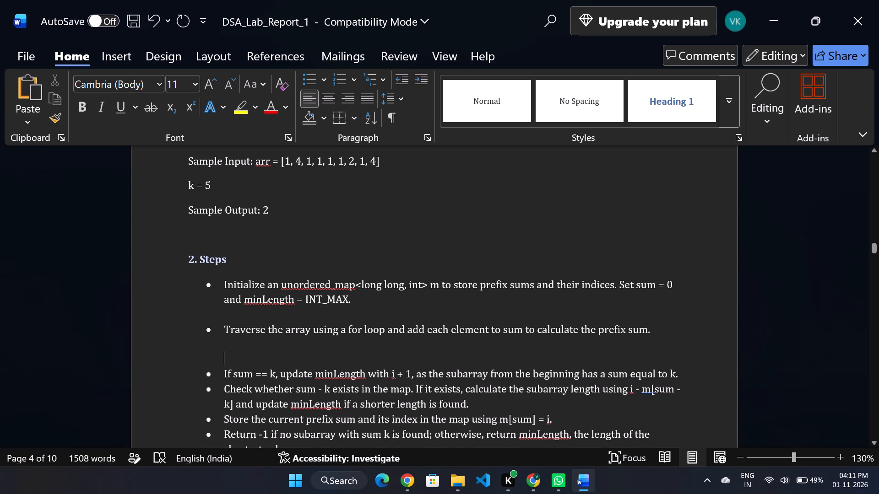
Add an unbulleted blank line after each of the "If sum == k", "Check whether sum - k exists" and "Store the current prefix sum" bullets.
scroll(717, 298, "down", 3)
left_click(696, 268)
key("Return")
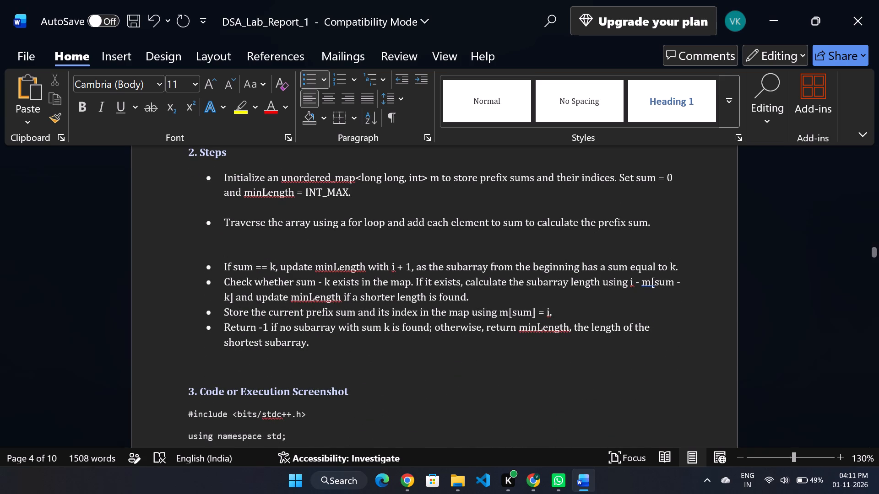
key("BackSpace")
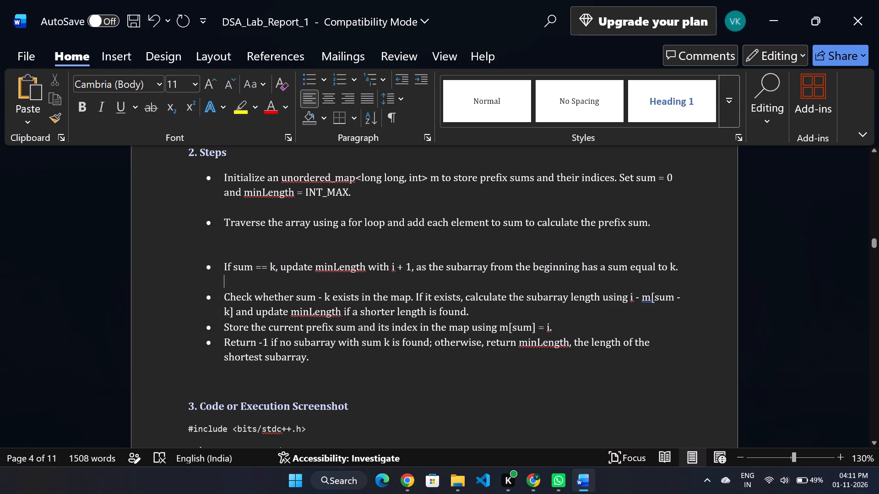
left_click(689, 305)
key("Return")
key("BackSpace")
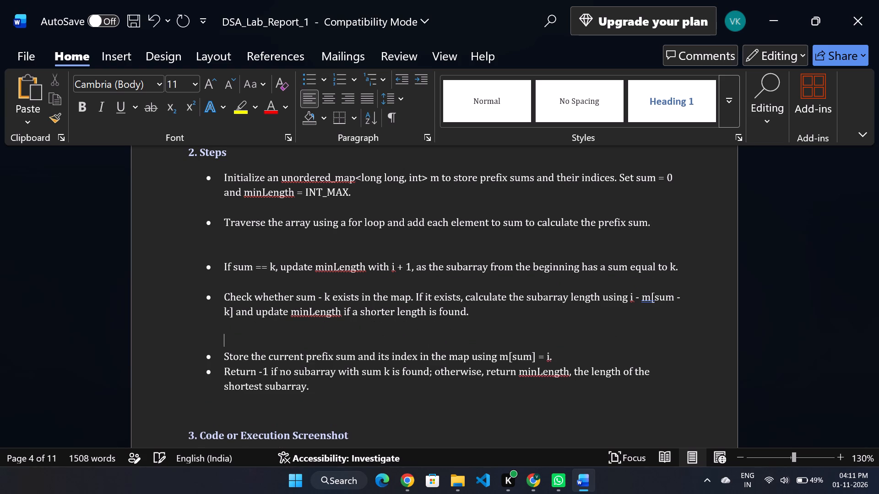
key("BackSpace")
key("BackSpace")
key("BackSpace")
key("Return")
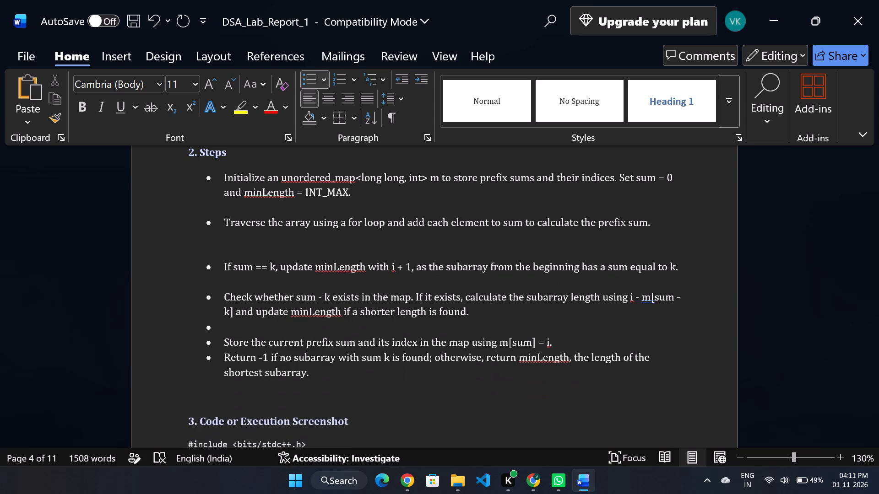
key("BackSpace")
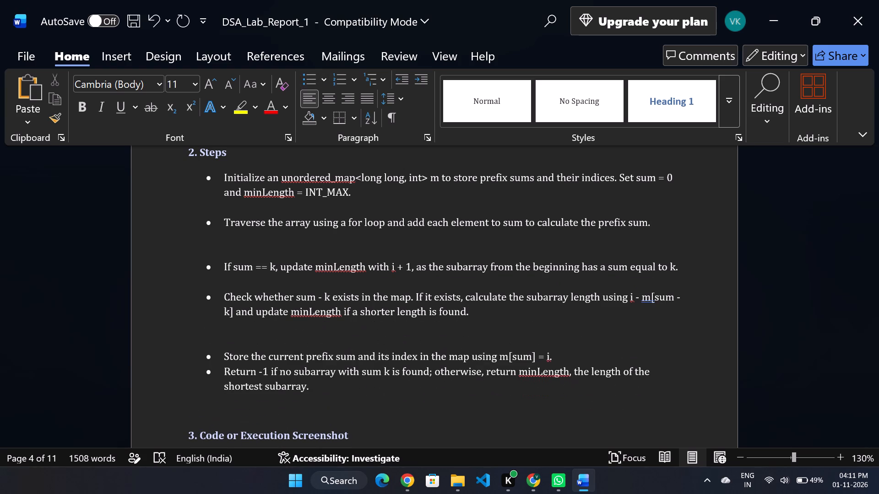
left_click(613, 355)
key("Return")
key("BackSpace")
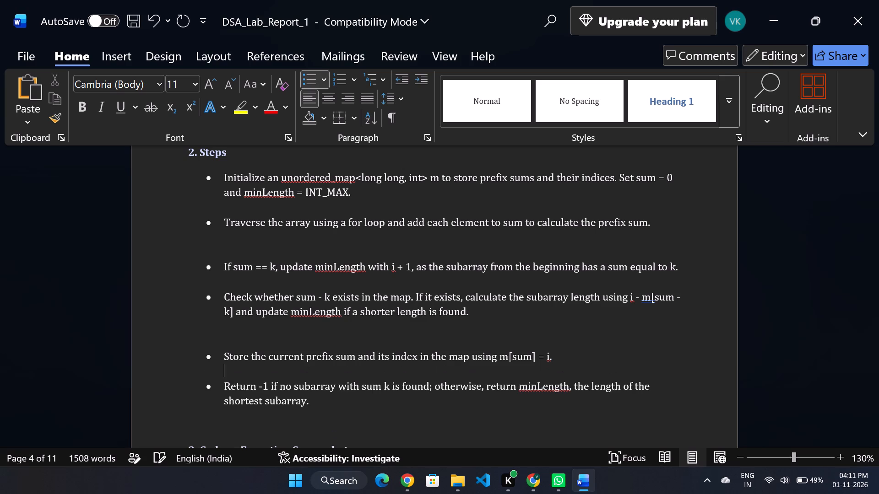
Review the spacing of the bulleted steps and the code under "3. Code or Execution Screenshot".
scroll(499, 313, "down", 1)
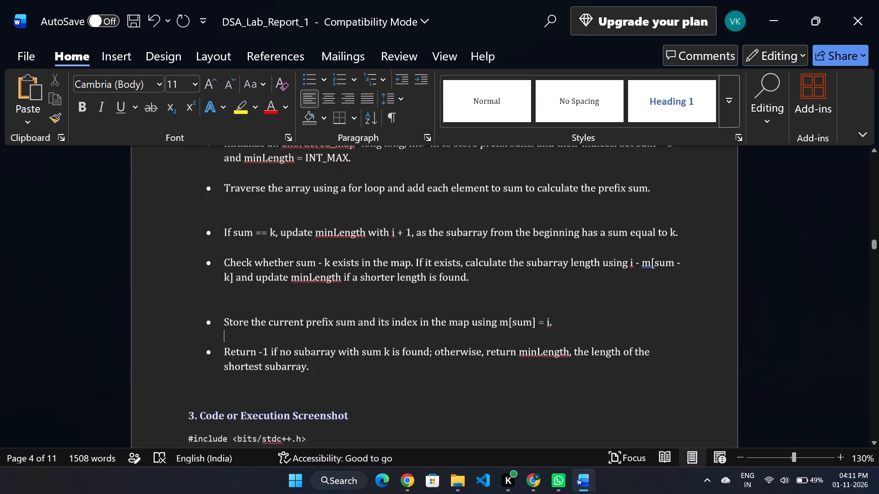
scroll(499, 313, "down", 3)
scroll(499, 313, "up", 3)
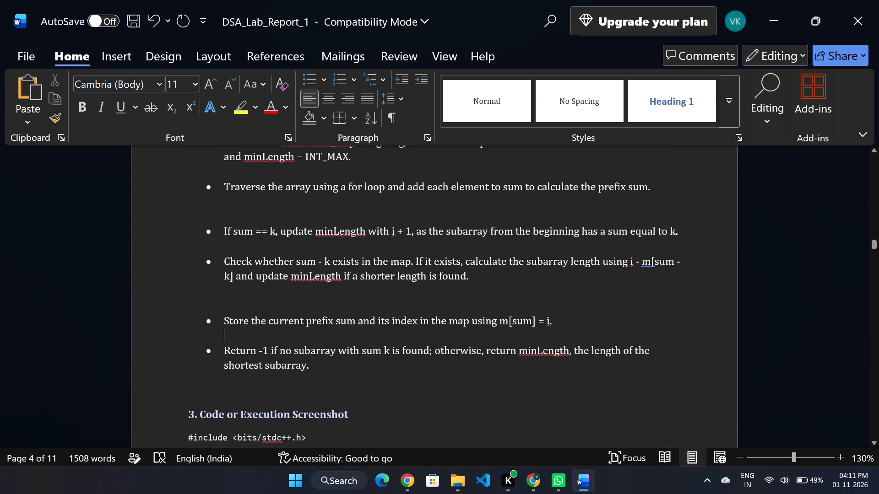
scroll(499, 312, "down", 4)
scroll(499, 312, "up", 1)
scroll(499, 312, "down", 5)
scroll(499, 312, "up", 1)
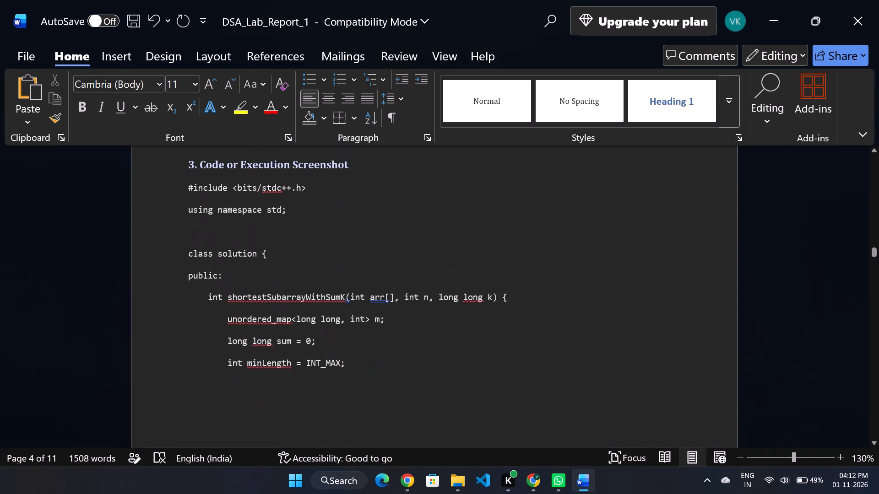
Review the Shortest Subarray code down to the picture under "Execution Output / Screenshot Placement" and select that picture.
scroll(499, 312, "down", 13)
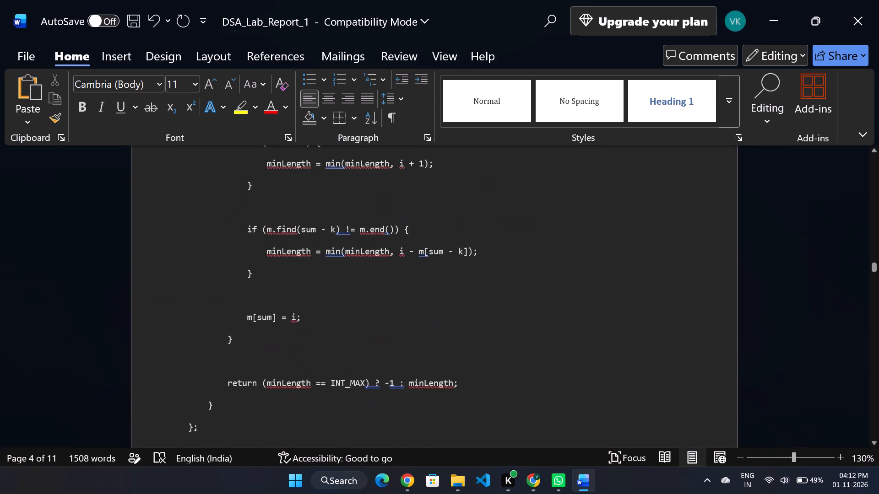
scroll(499, 311, "down", 7)
left_click(499, 311)
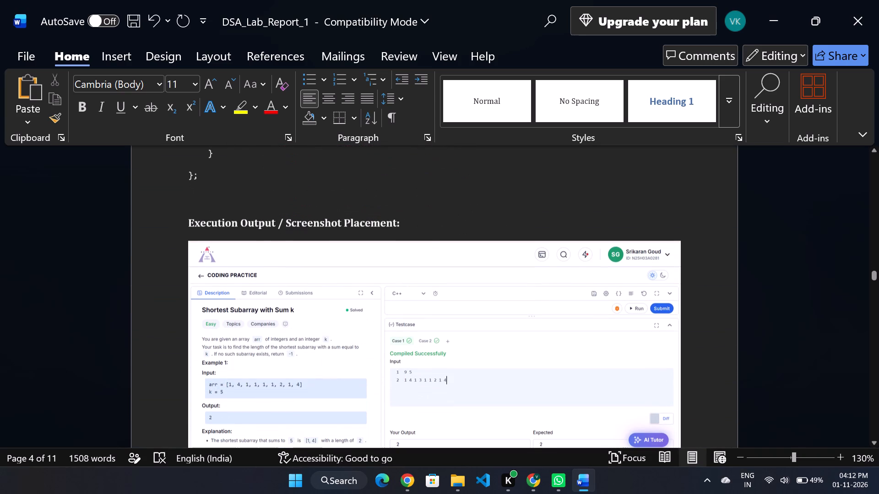
Switch to Chrome and open the "Shortest Subarray with Sum k" problem from the Module I coding practice following Longest Subarray with Sum K.
left_click(419, 482)
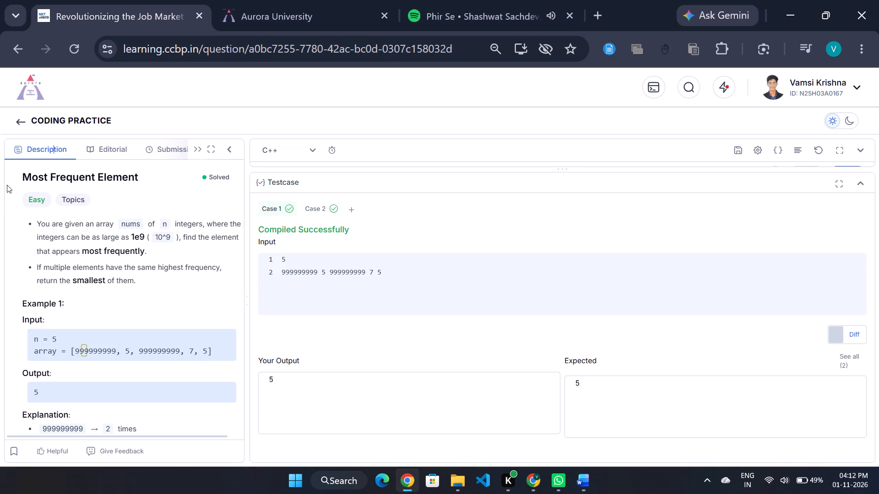
left_click(26, 121)
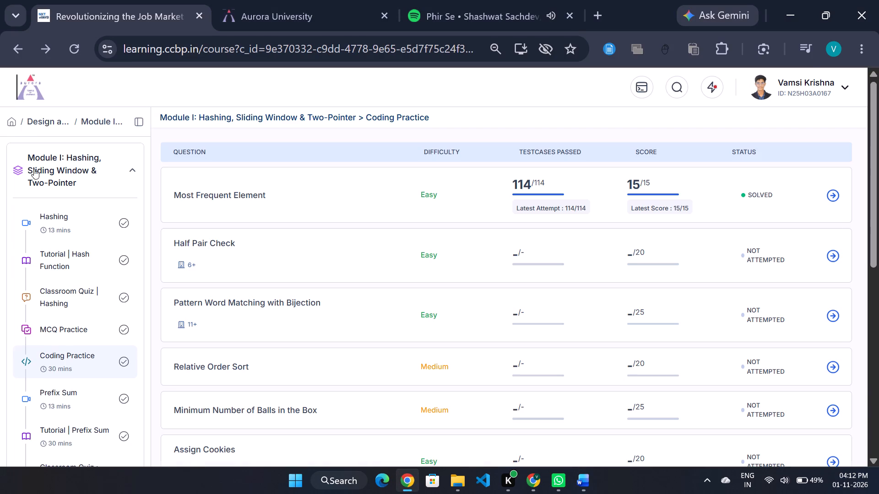
scroll(54, 253, "down", 2)
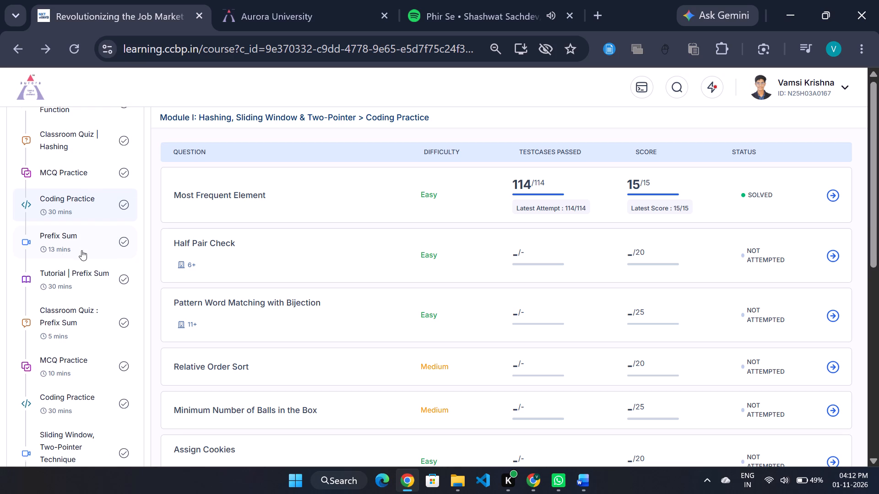
scroll(81, 250, "down", 2)
left_click(81, 250)
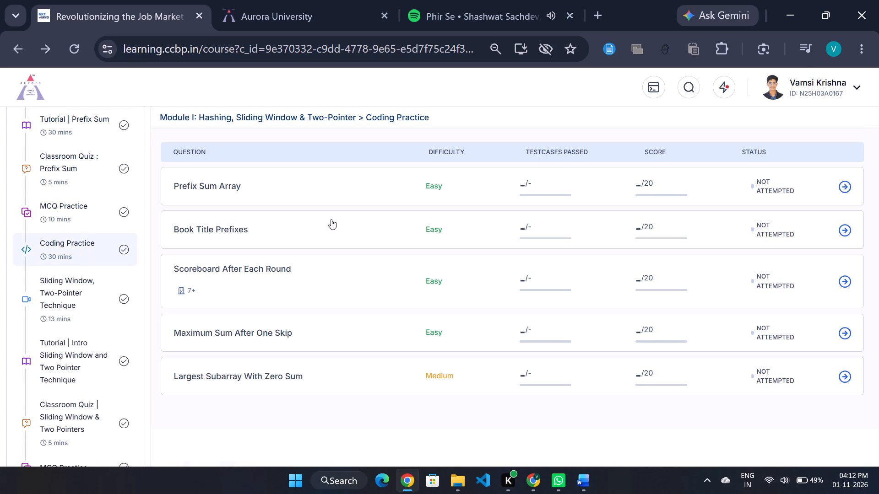
scroll(99, 292, "down", 1)
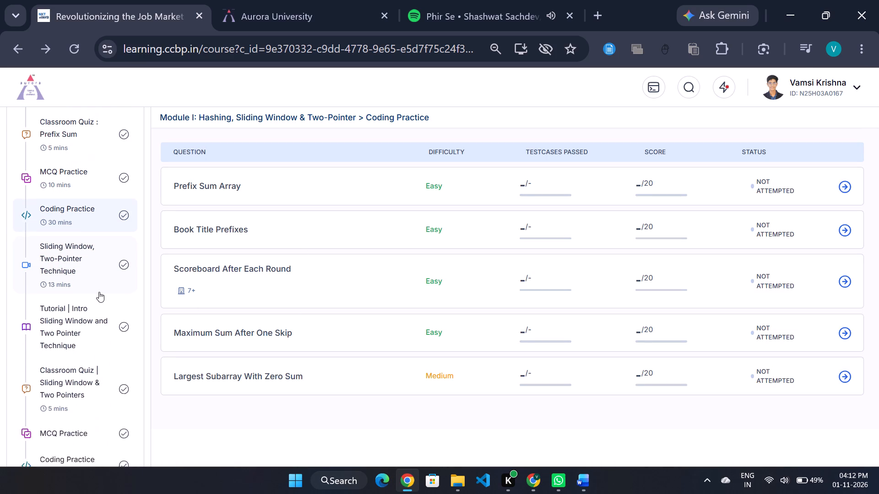
scroll(99, 292, "down", 1)
left_click(76, 338)
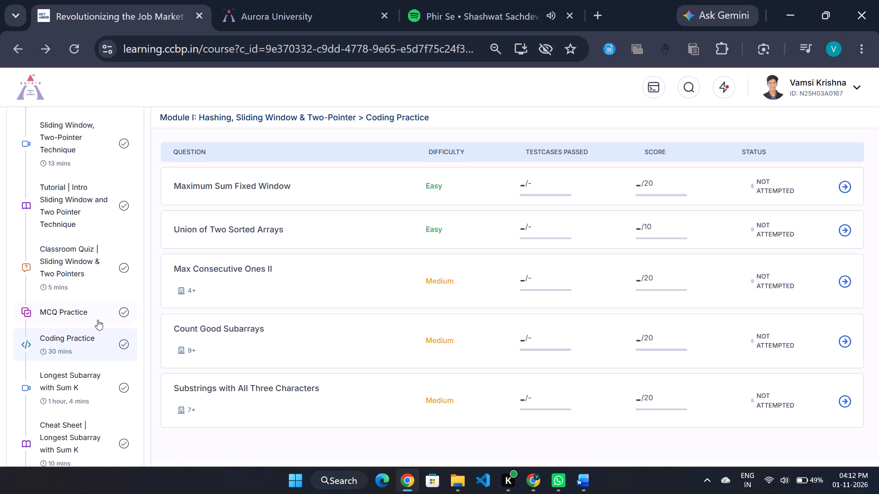
scroll(105, 310, "down", 3)
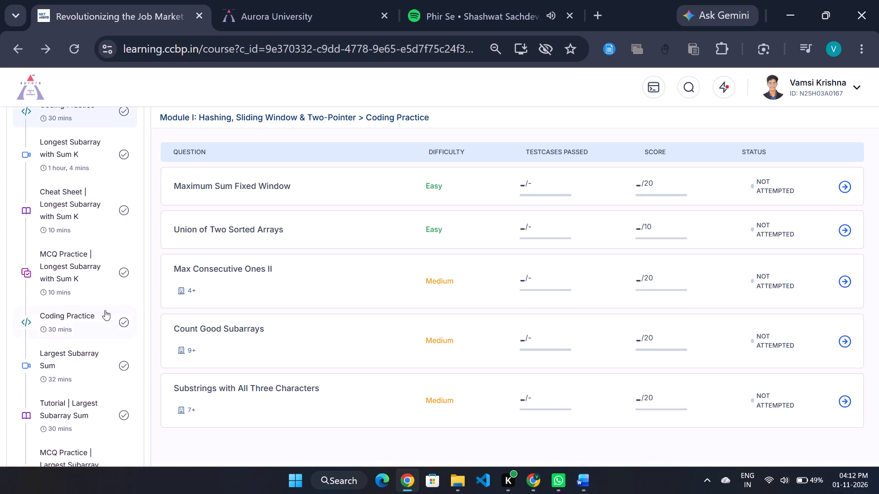
left_click(105, 310)
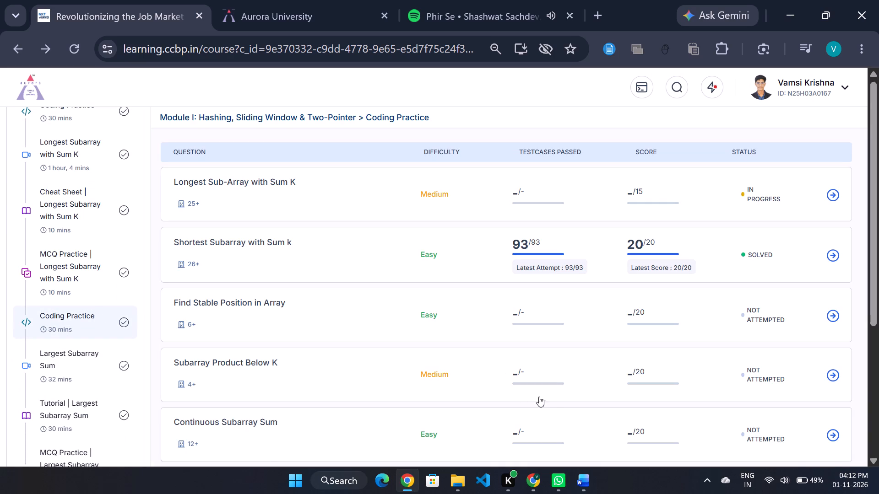
left_click(593, 279)
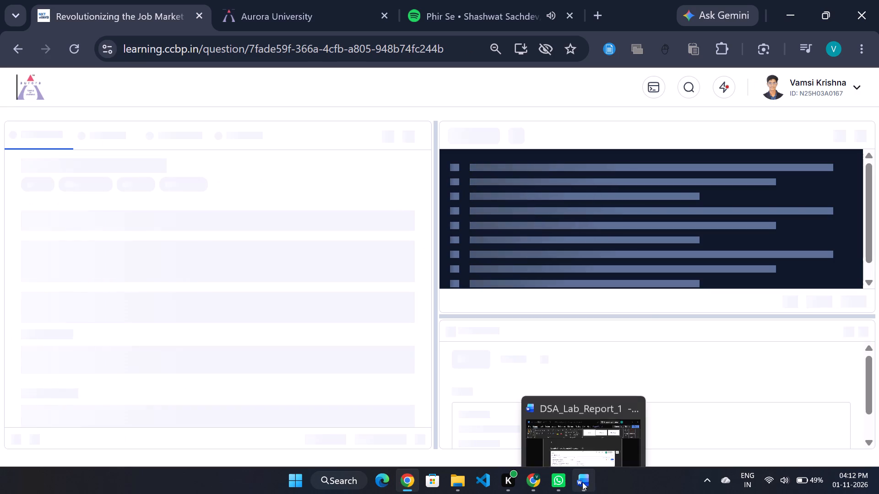
Check the report's existing picture, then run the Chrome solution on the sample cases and enlarge the Testcase area to show both outputs.
left_click(574, 482)
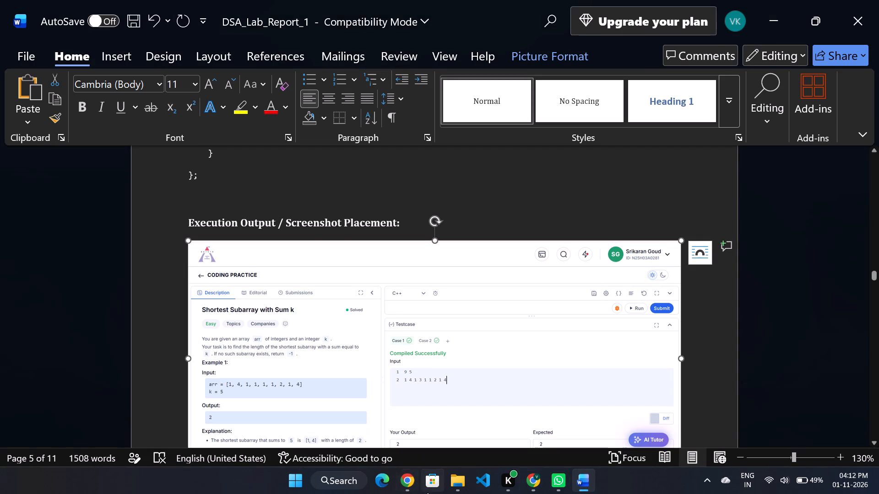
left_click(411, 482)
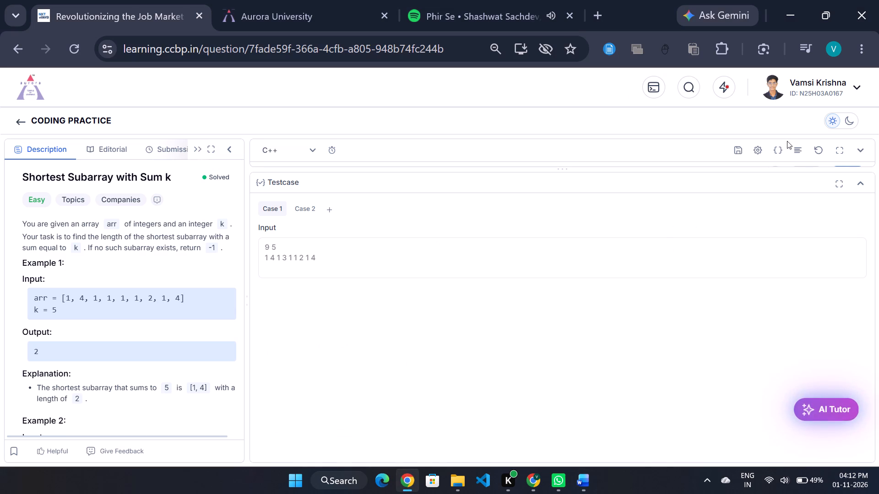
scroll(772, 209, "up", 3)
key("ctrl+apostrophe")
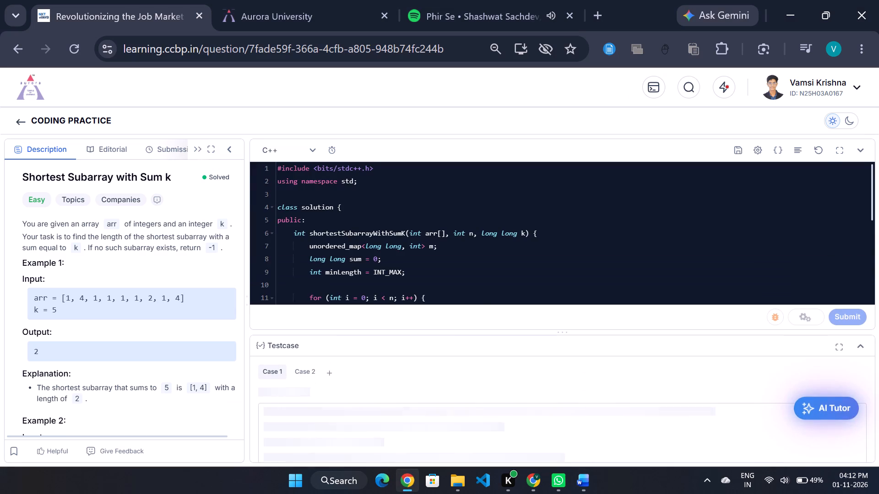
left_click_drag(647, 332, 651, 168)
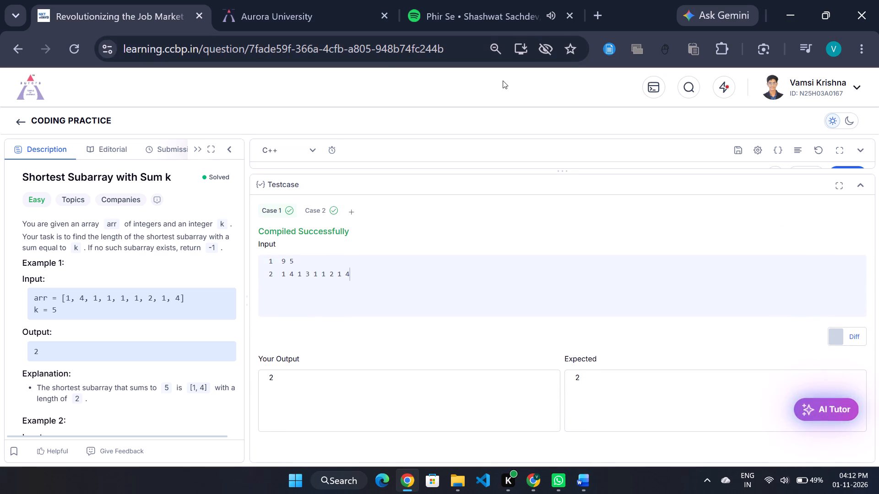
Capture a rectangular snip of the whole coding practice page, from its header down to the outputs, excluding the browser bars.
key("Print")
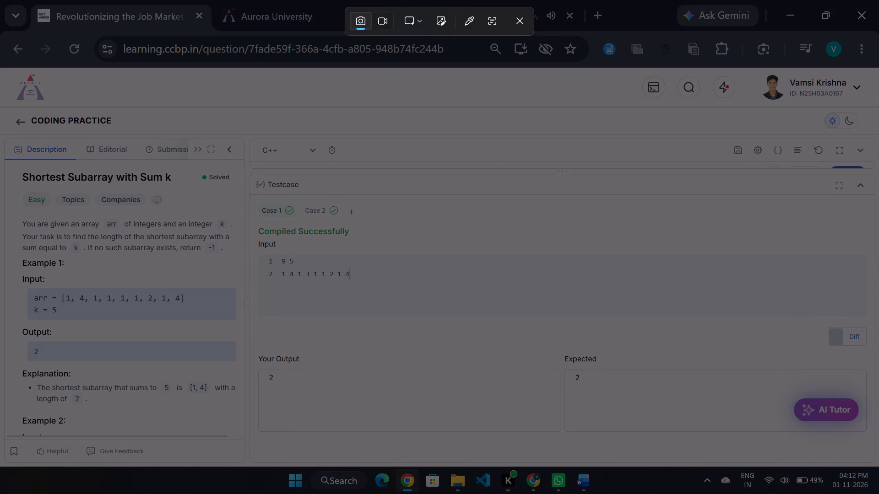
left_click_drag(1, 67, 796, 381)
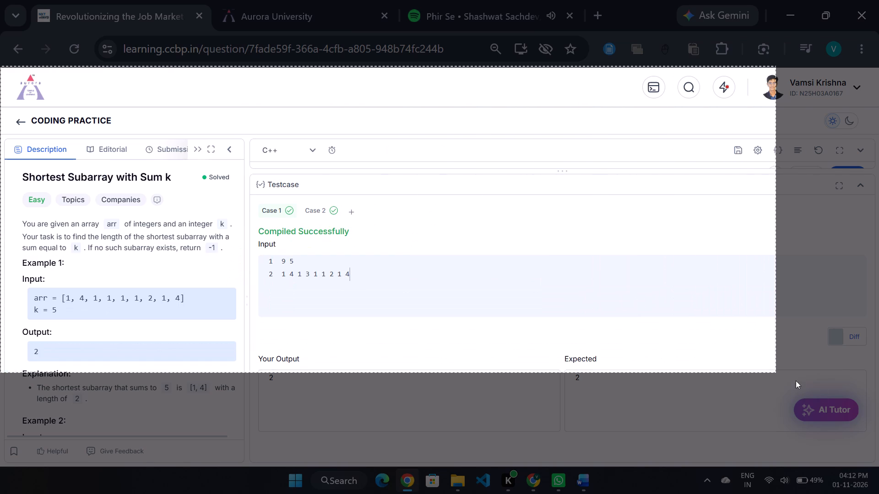
left_click_drag(796, 381, 875, 463)
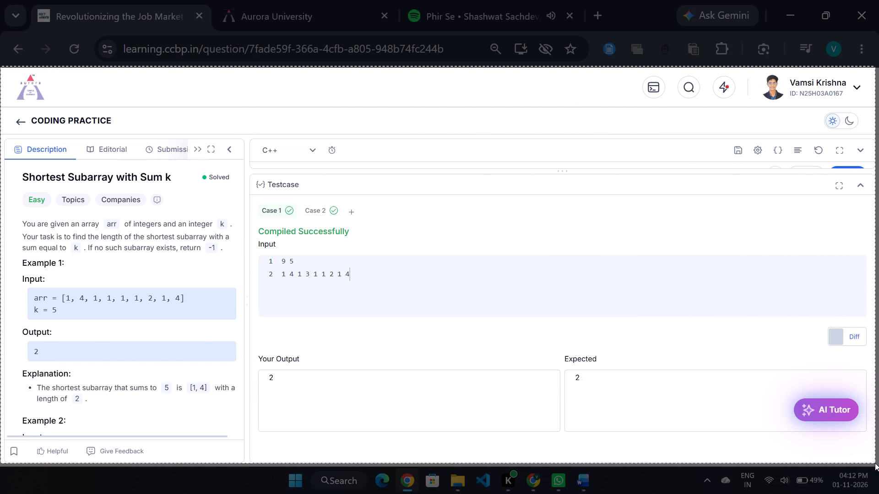
Switch back to Word and replace the picture under "Execution Output / Screenshot Placement" with the captured snip.
left_click(581, 482)
left_click(489, 339)
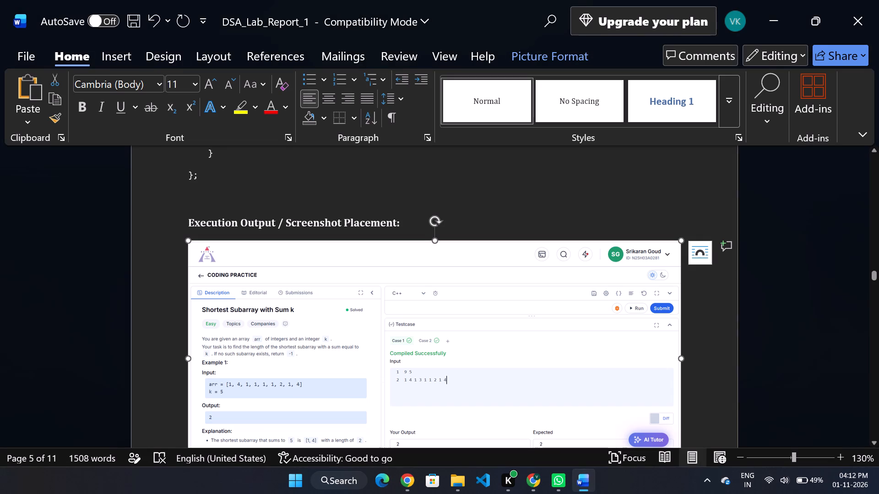
key("BackSpace")
key("ctrl+v")
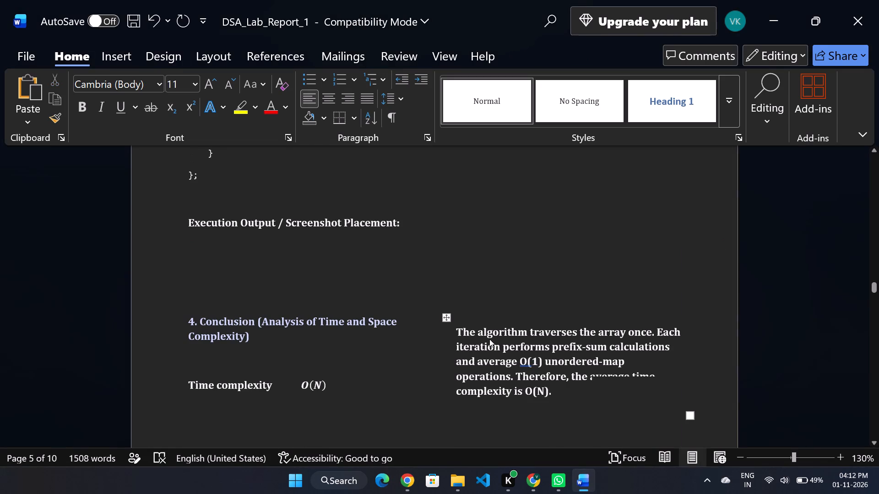
Add a blank line between the Auxiliary Space Complexity table and the Max Pair Sum problem's "Problem Statement" heading.
scroll(567, 328, "down", 4)
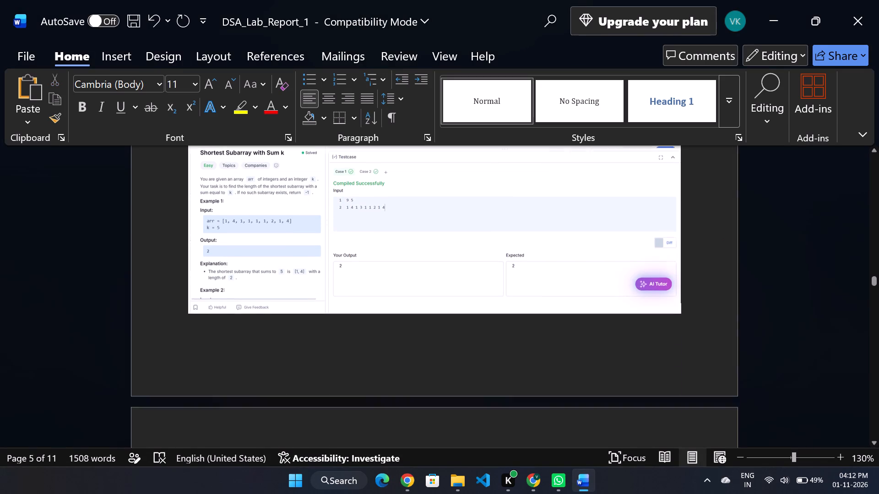
scroll(567, 328, "down", 13)
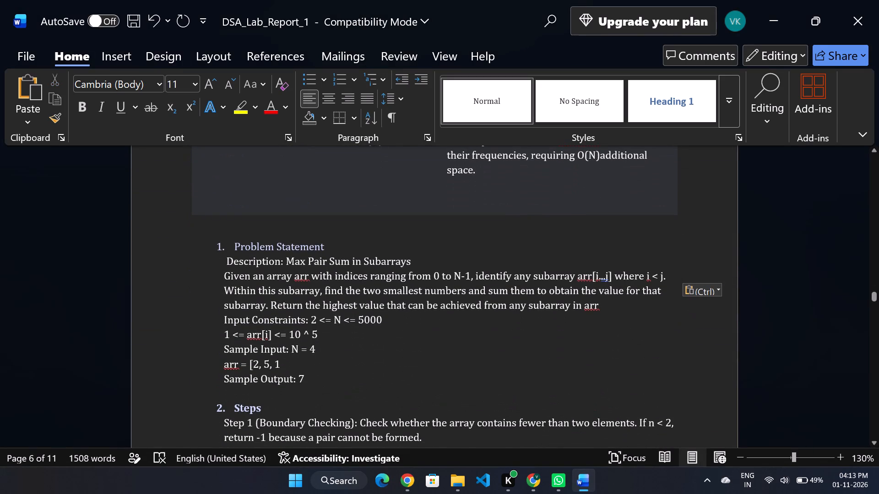
scroll(567, 327, "down", 4)
scroll(567, 327, "up", 8)
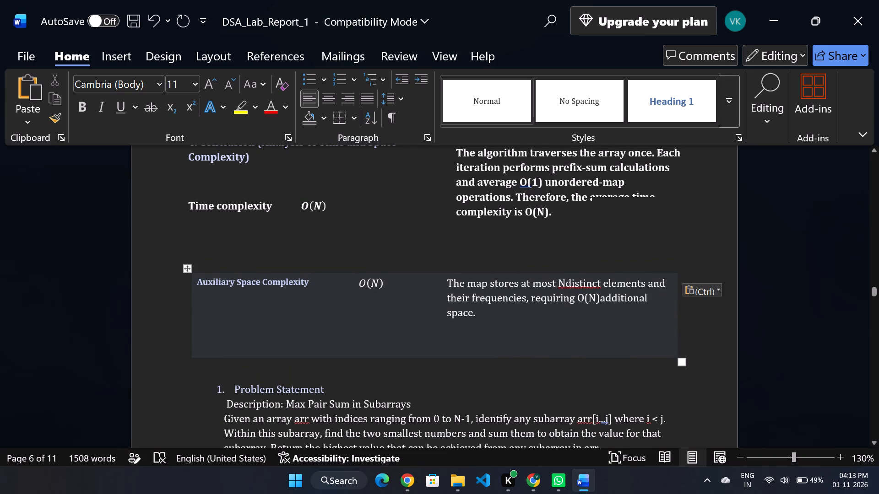
left_click(302, 365)
key("Return")
Make the line "Description: Max Pair Sum in Subarrays" bold.
scroll(307, 372, "down", 5)
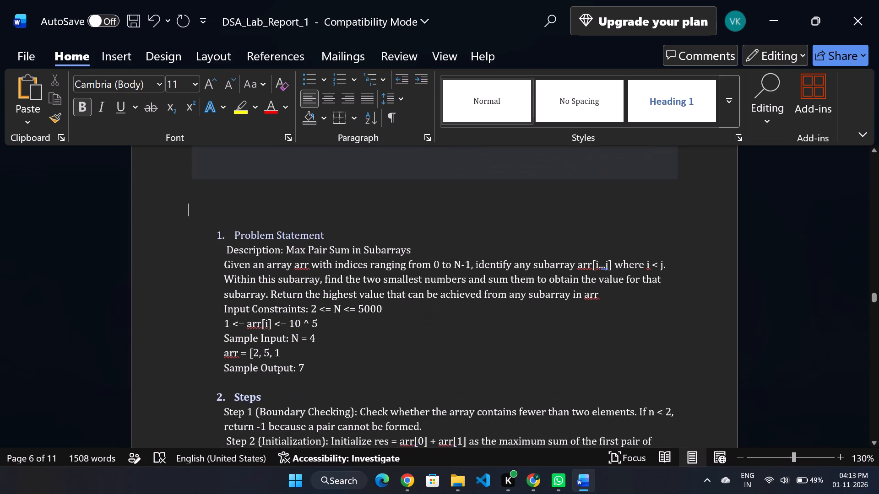
left_click_drag(421, 250, 214, 248)
left_click(232, 223)
Add a blank line below the Max Pair Sum description title and an unnumbered blank line below its "Problem Statement" heading.
left_click(567, 251)
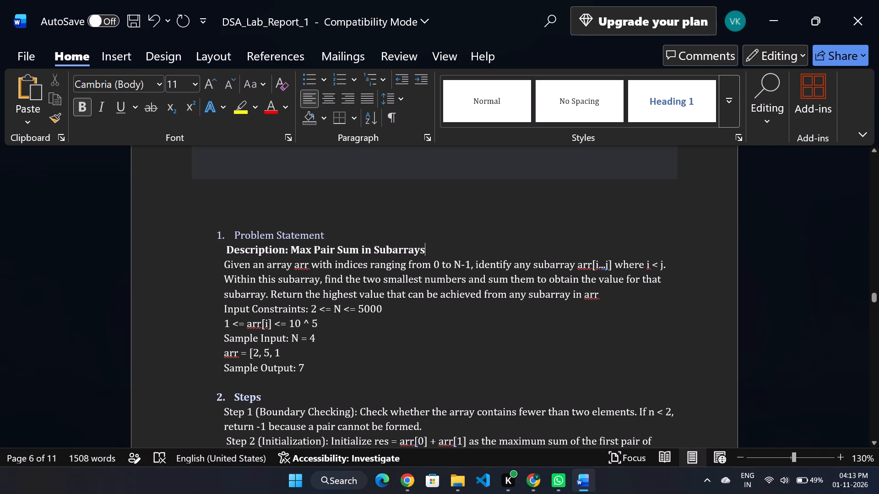
key("Return")
scroll(500, 249, "down", 1)
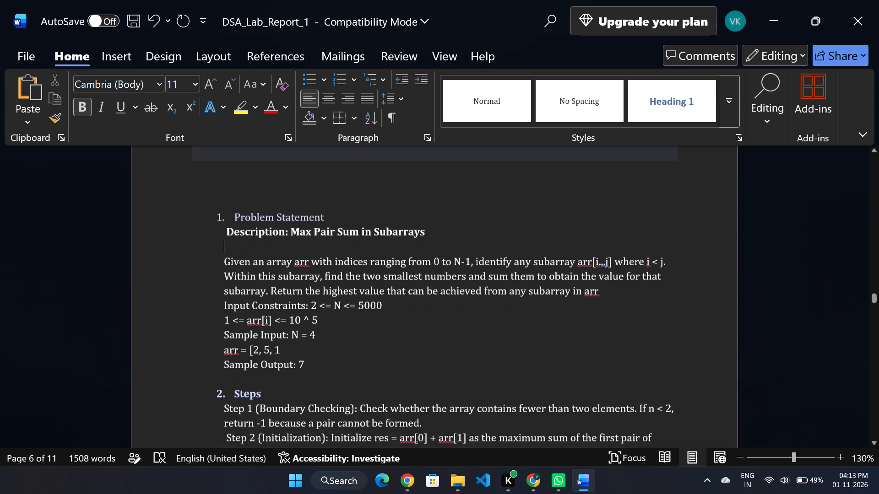
left_click(383, 199)
key("Return")
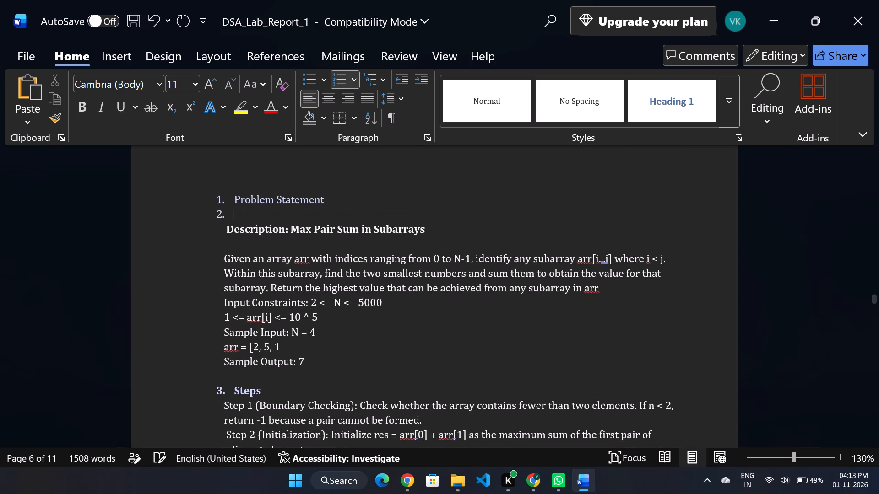
key("BackSpace")
Add an unnumbered blank line below the "2. Steps" heading of the Max Pair Sum problem.
scroll(442, 222, "down", 4)
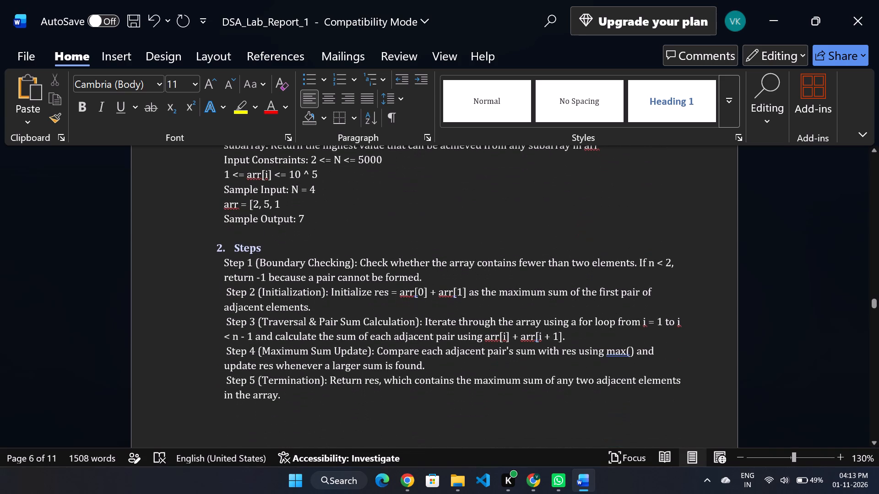
left_click(294, 242)
key("Return")
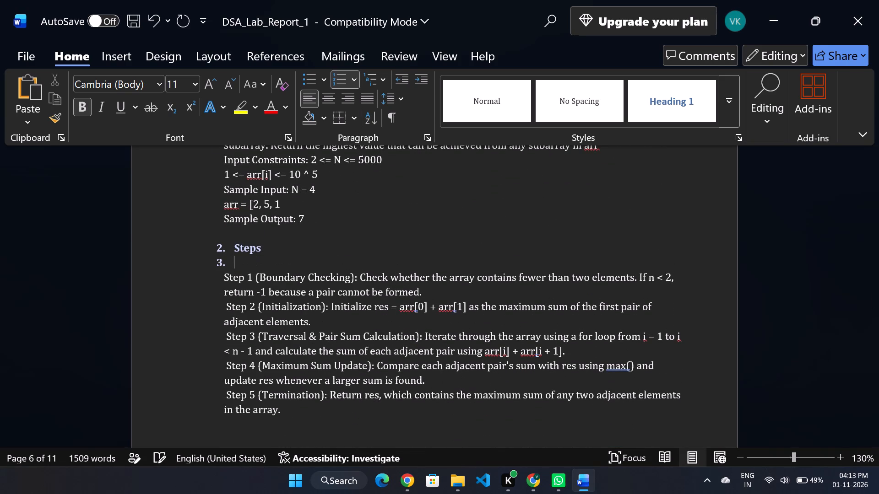
key("BackSpace")
Delete the "Step 1 (Boundary Checking):" label so the paragraph starts with "Check whether the array".
scroll(307, 343, "down", 4)
scroll(307, 343, "up", 4)
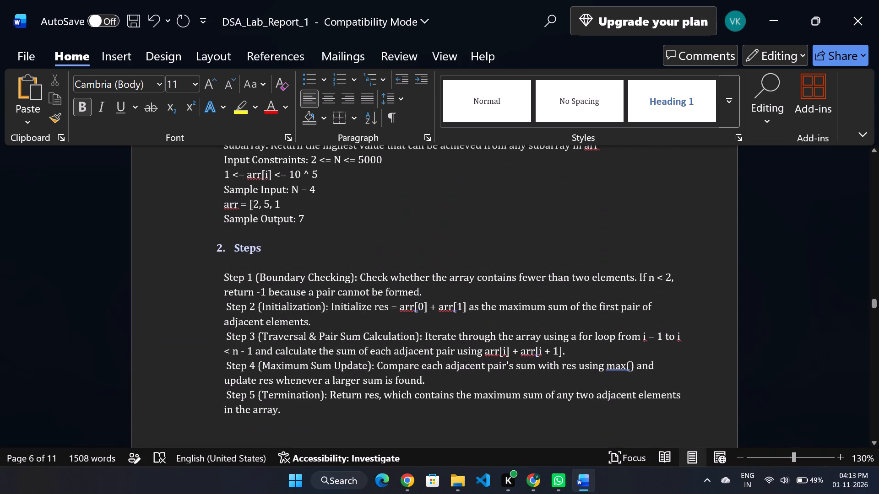
left_click_drag(359, 276, 226, 270)
key("BackSpace")
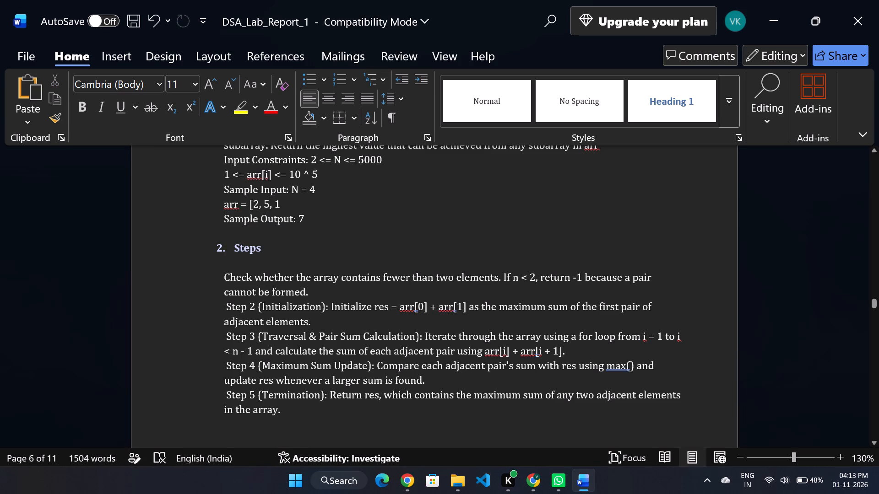
Delete the "Step 2" through "Step 5" labels, including their parenthesised names, from the remaining Max Pair Sum step paragraphs.
left_click_drag(330, 303, 250, 303)
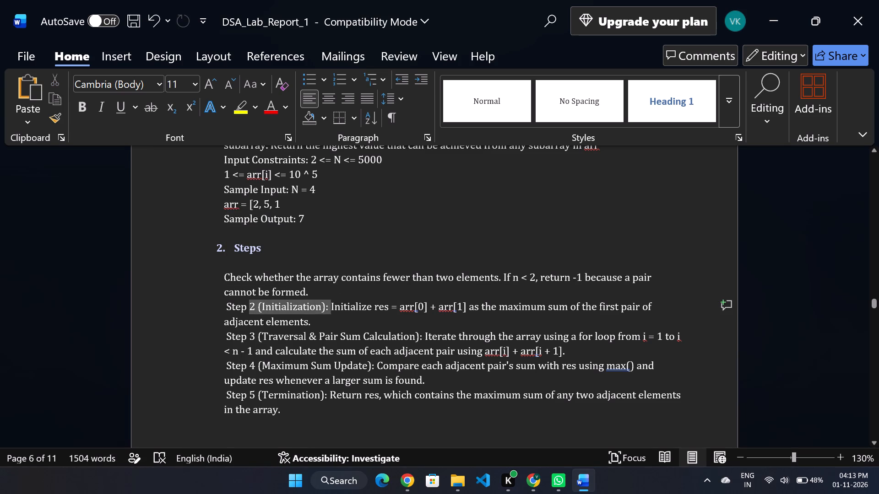
left_click_drag(250, 303, 217, 306)
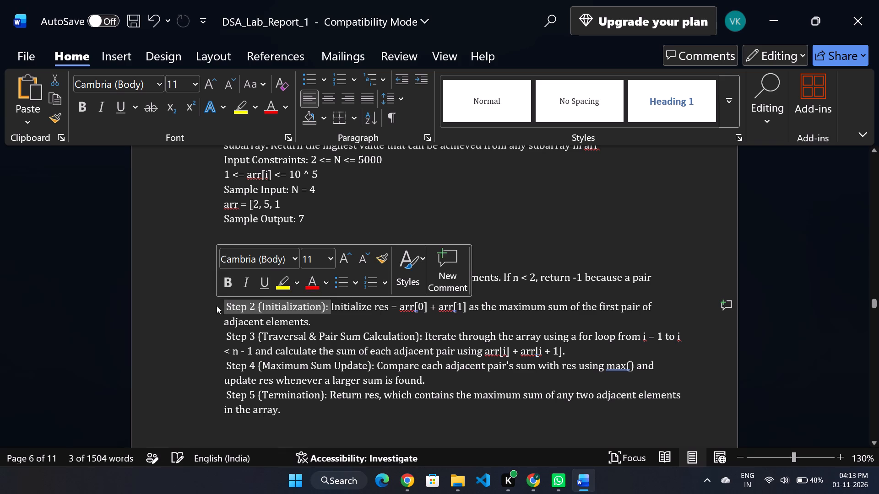
key("BackSpace")
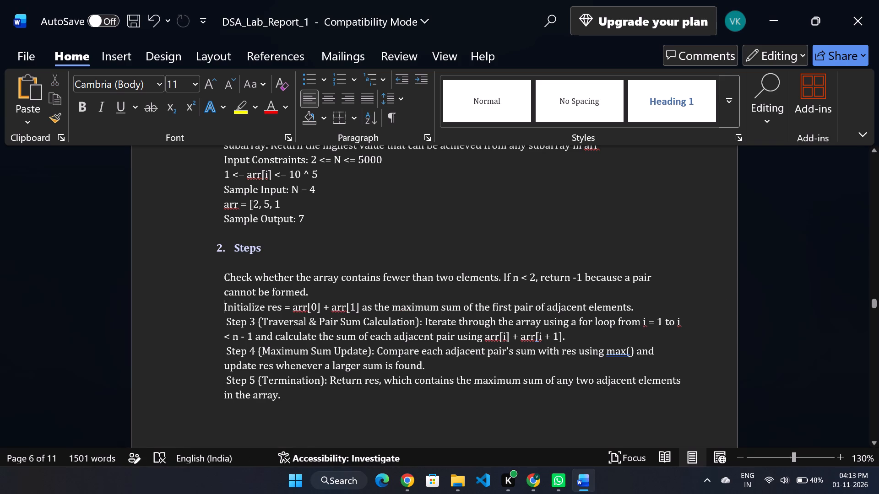
left_click_drag(426, 325, 237, 326)
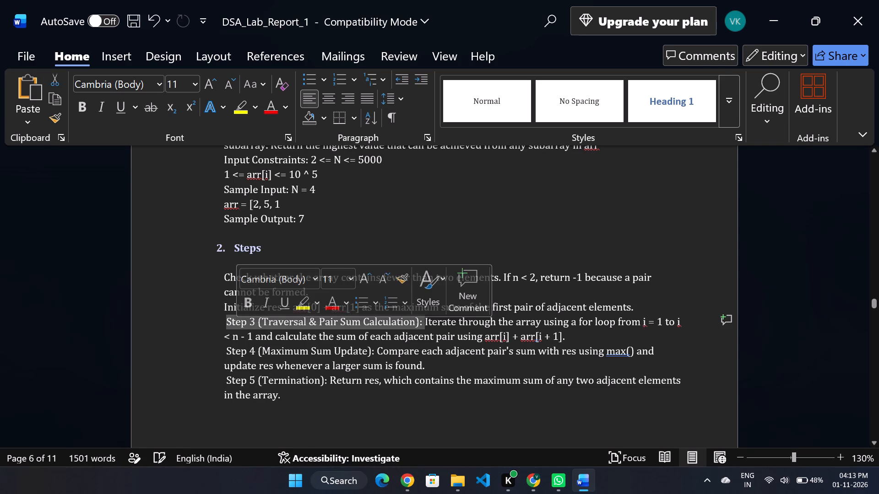
key("BackSpace")
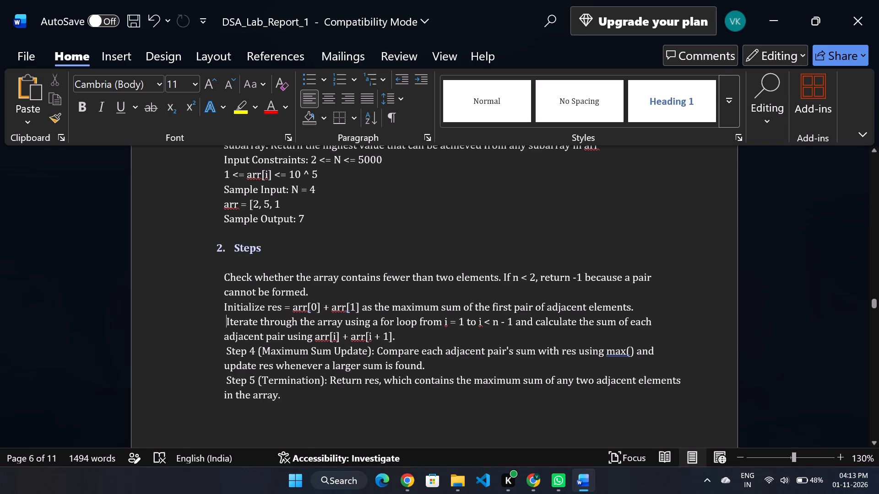
left_click_drag(375, 350, 289, 348)
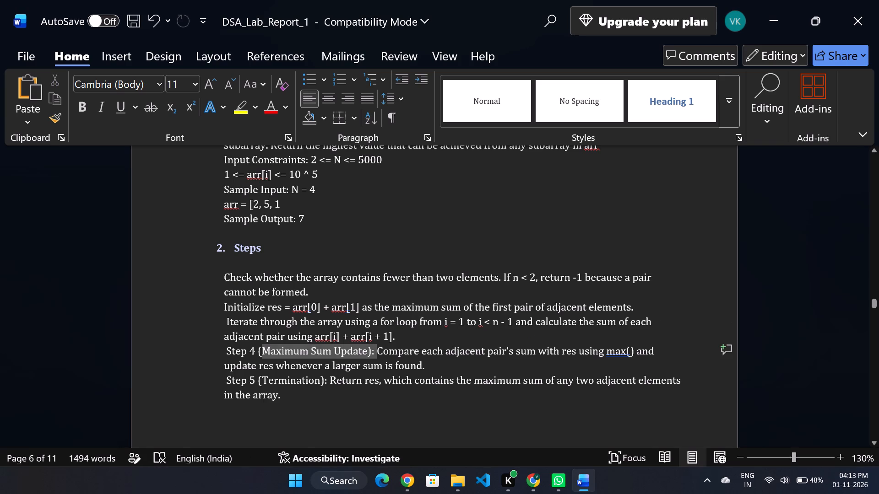
left_click_drag(289, 348, 227, 347)
key("BackSpace")
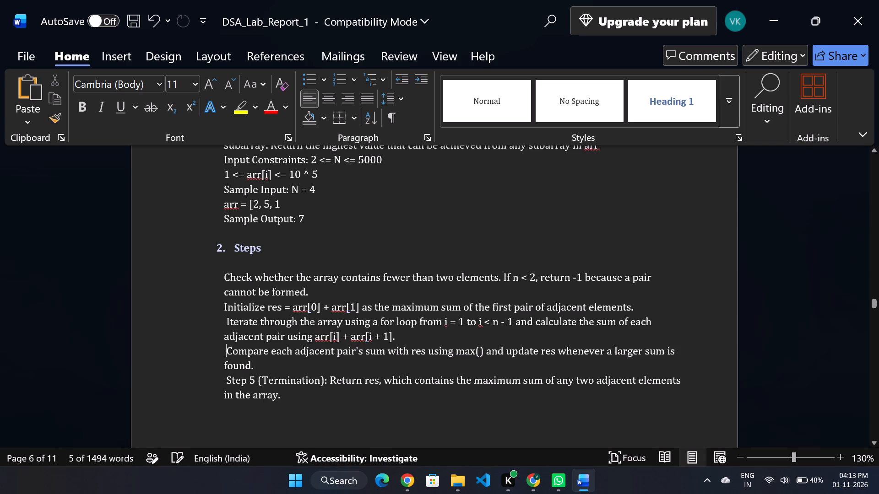
left_click_drag(329, 384, 328, 384)
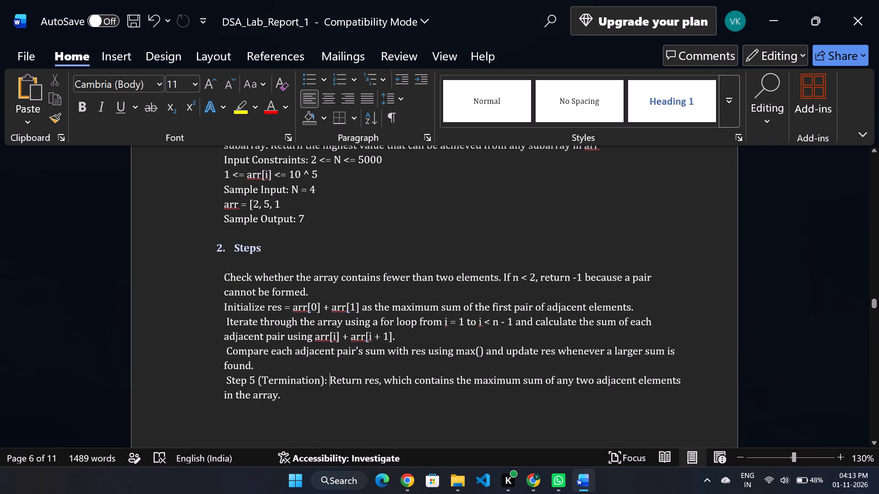
left_click_drag(328, 384, 237, 378)
key("BackSpace")
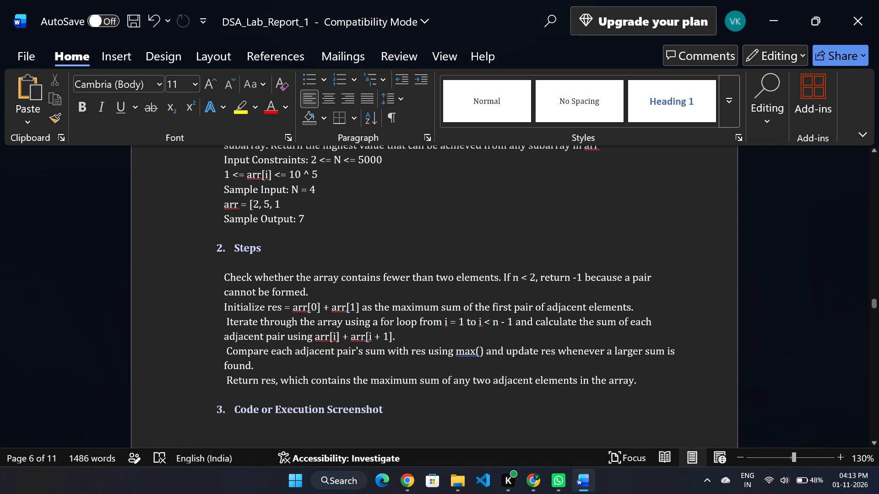
Format the five Max Pair Sum step paragraphs, from "Check whether the array" to "Return res", as a bulleted list.
left_click_drag(224, 276, 305, 370)
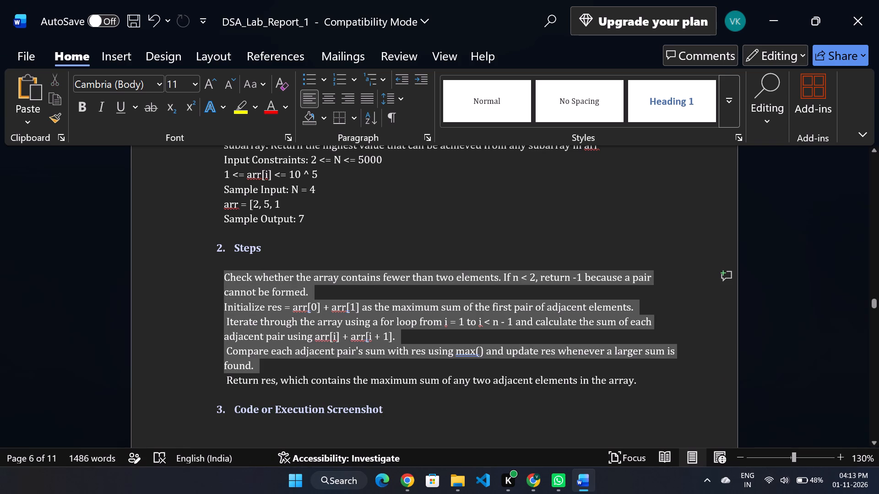
left_click_drag(305, 370, 652, 384)
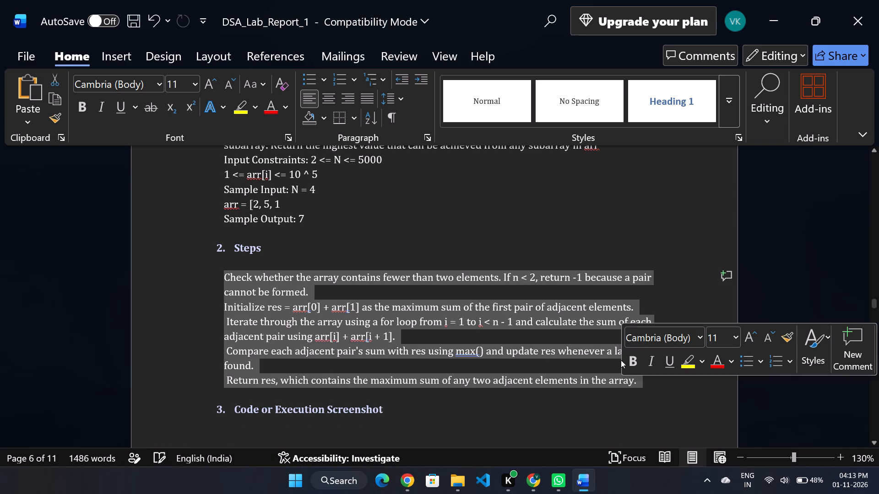
left_click(748, 357)
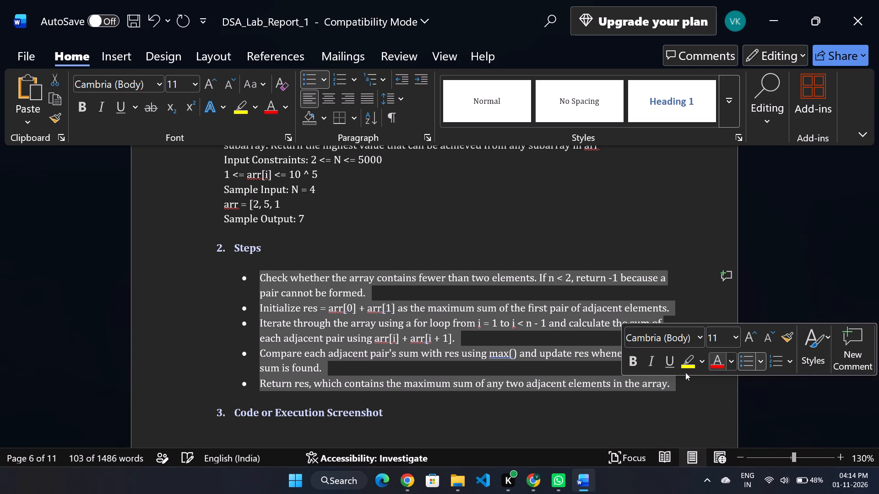
left_click(470, 443)
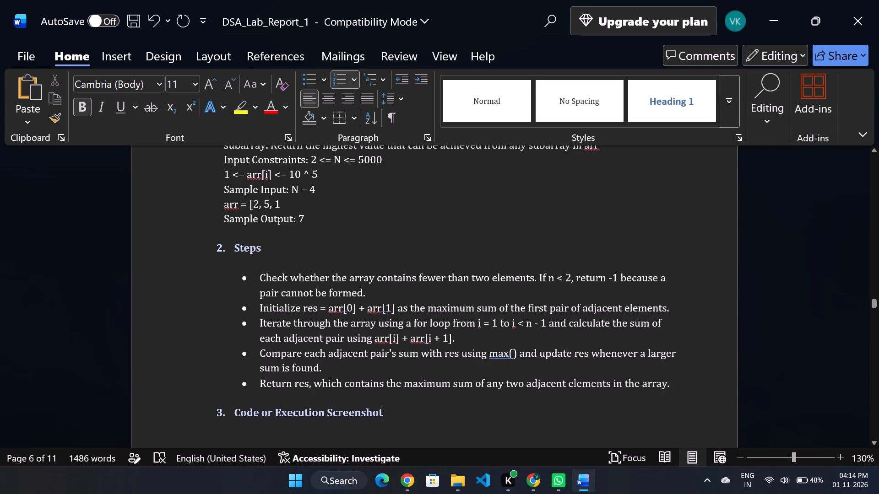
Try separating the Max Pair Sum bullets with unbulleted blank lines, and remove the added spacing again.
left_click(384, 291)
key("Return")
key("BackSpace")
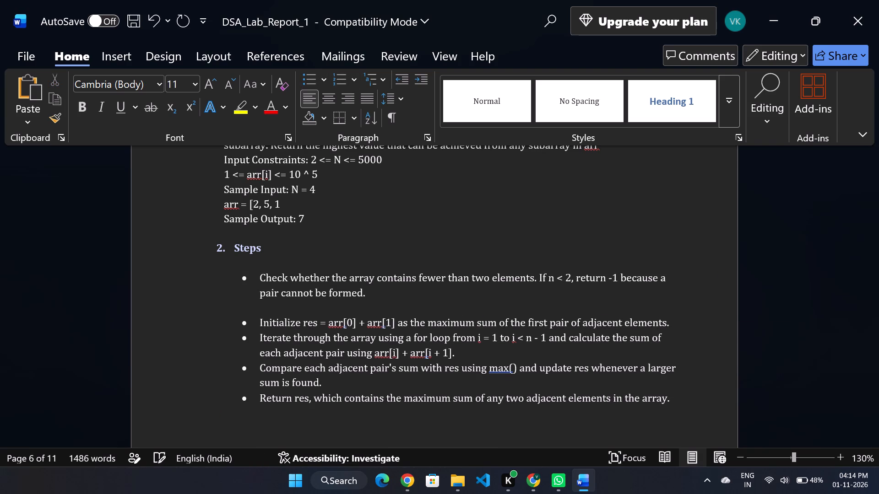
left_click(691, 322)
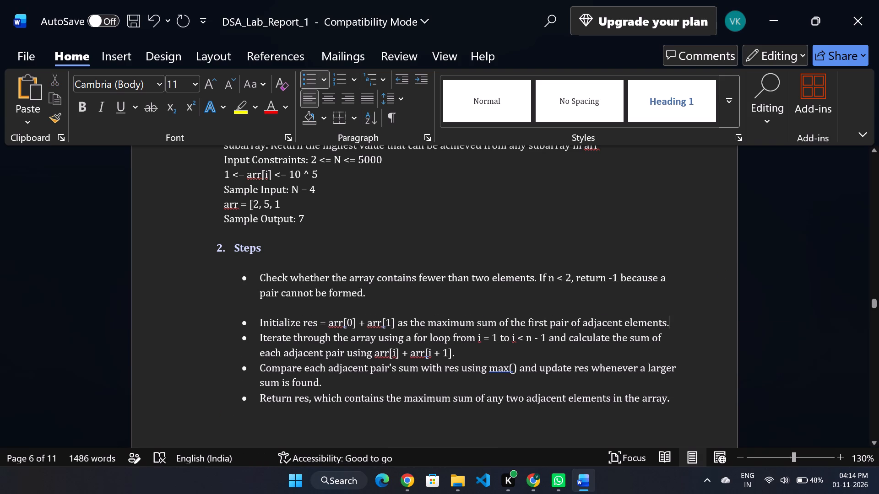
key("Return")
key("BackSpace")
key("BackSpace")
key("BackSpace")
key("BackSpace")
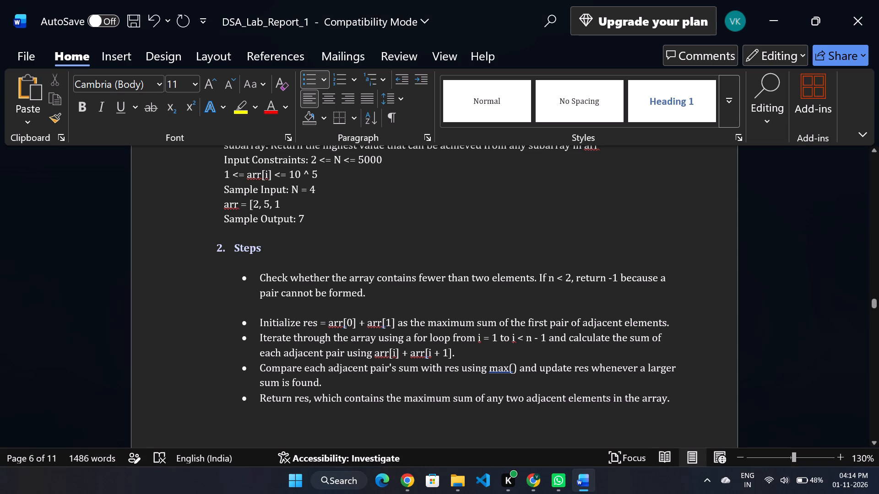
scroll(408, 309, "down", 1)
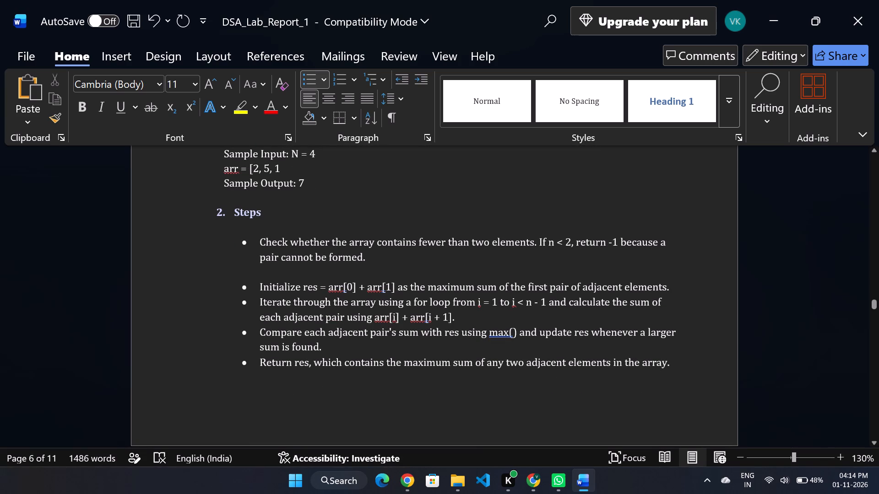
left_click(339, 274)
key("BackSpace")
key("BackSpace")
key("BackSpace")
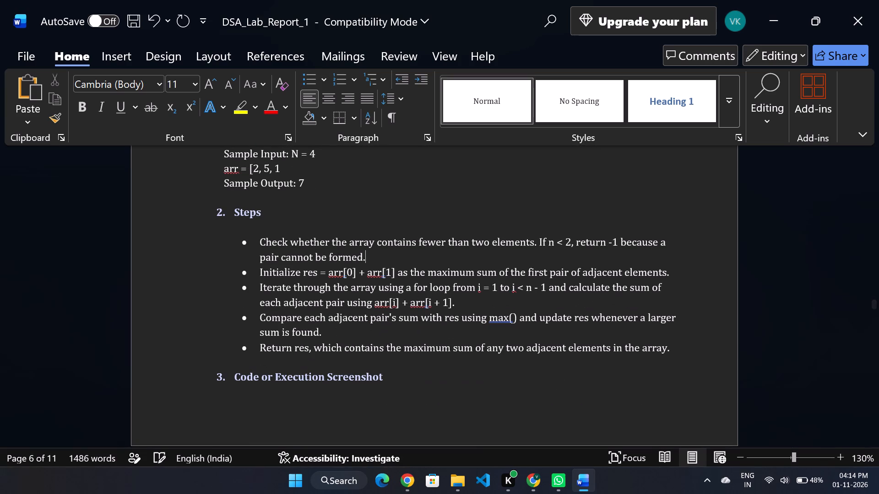
Remove the empty lines between the end of the Max Pair Sum code and the "Execution Output / Screenshot Placement:" heading.
scroll(339, 274, "down", 9)
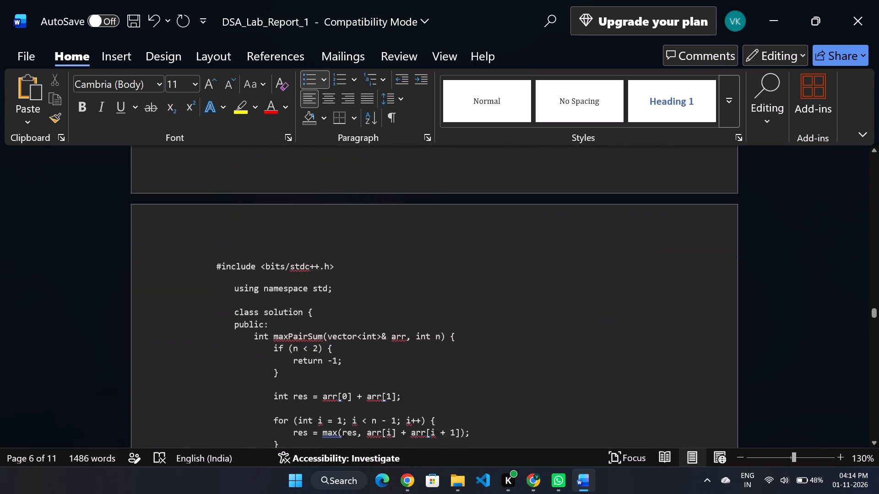
scroll(339, 274, "down", 14)
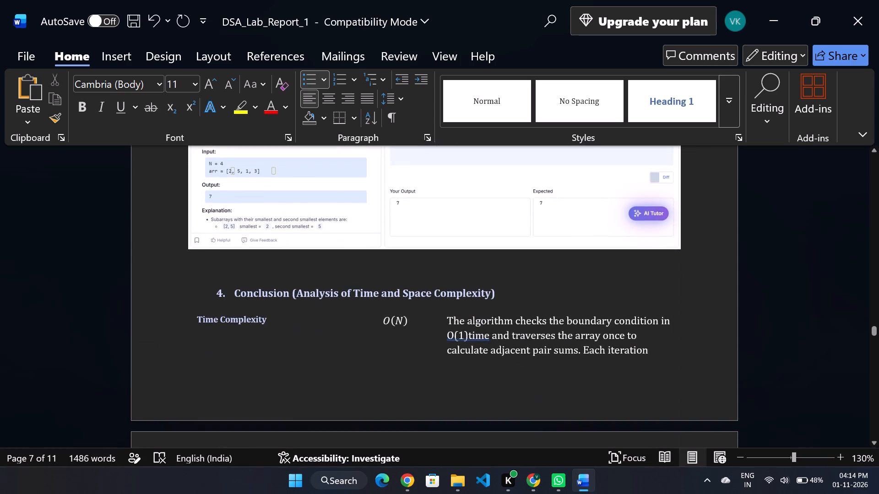
scroll(335, 260, "down", 12)
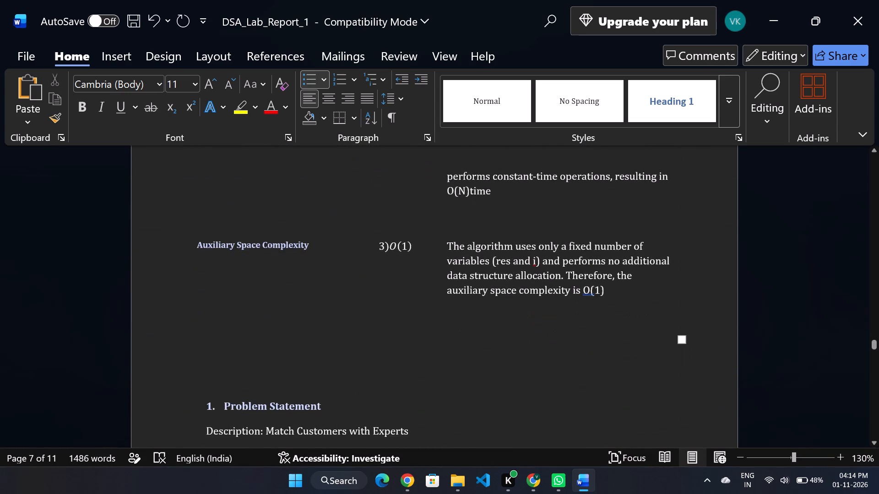
scroll(335, 260, "down", 3)
scroll(335, 260, "up", 10)
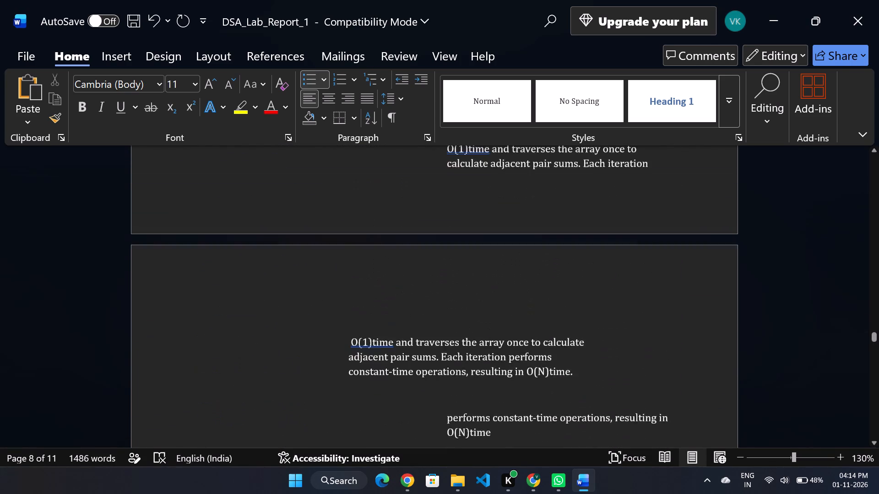
scroll(335, 260, "up", 7)
left_click(334, 257)
scroll(334, 256, "up", 3)
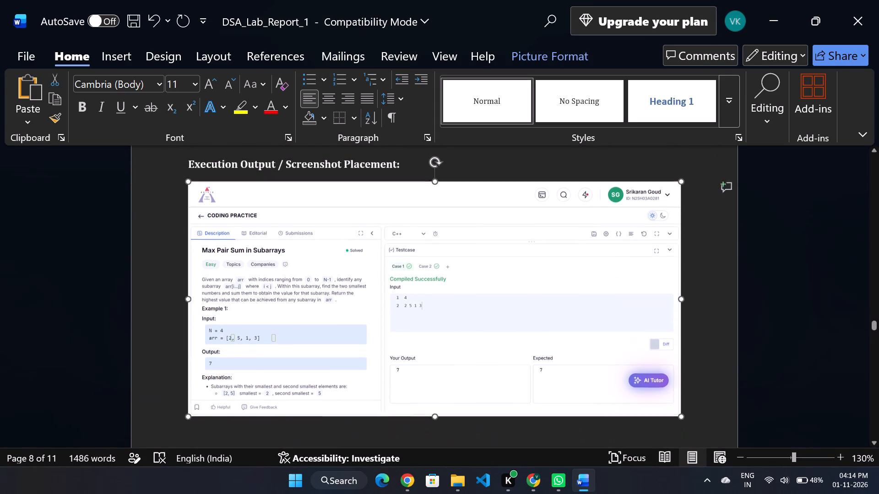
scroll(334, 256, "up", 2)
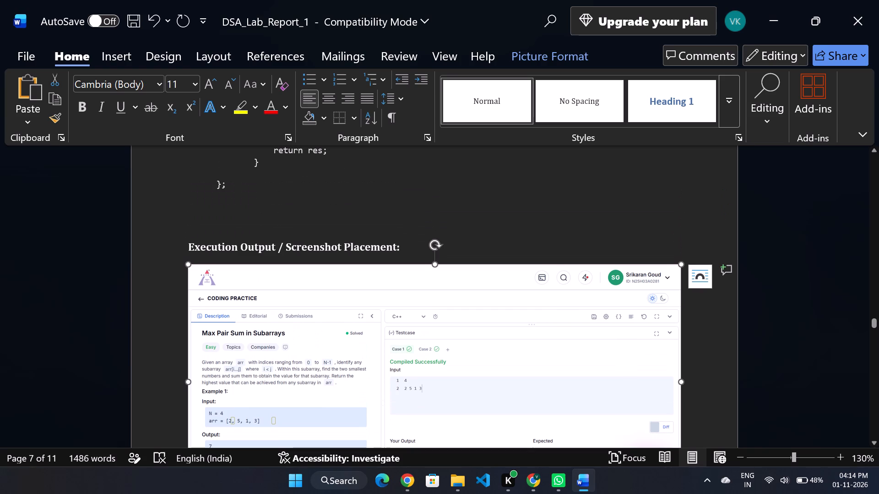
left_click(253, 221)
key("BackSpace")
key("BackSpace")
key("BackSpace")
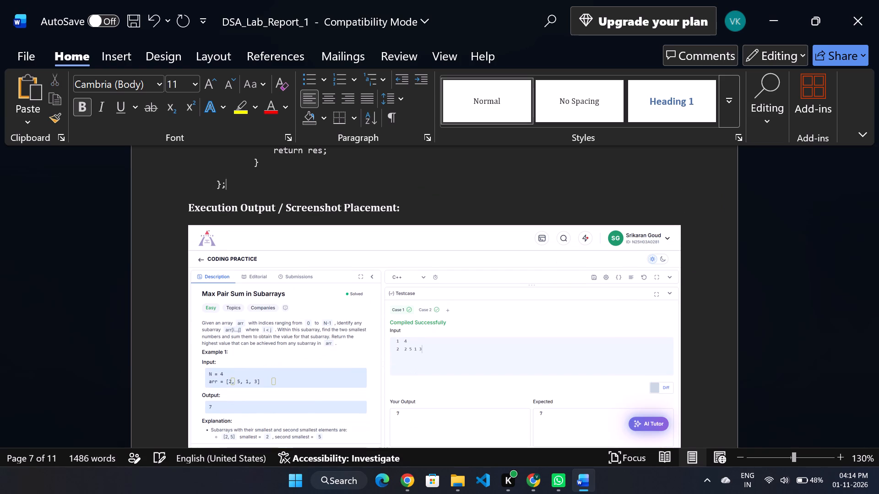
Switch to Chrome and open the "Max Pair Sum in Subarrays" problem from the Coding Practice under Largest Subarray Sum.
left_click(316, 243)
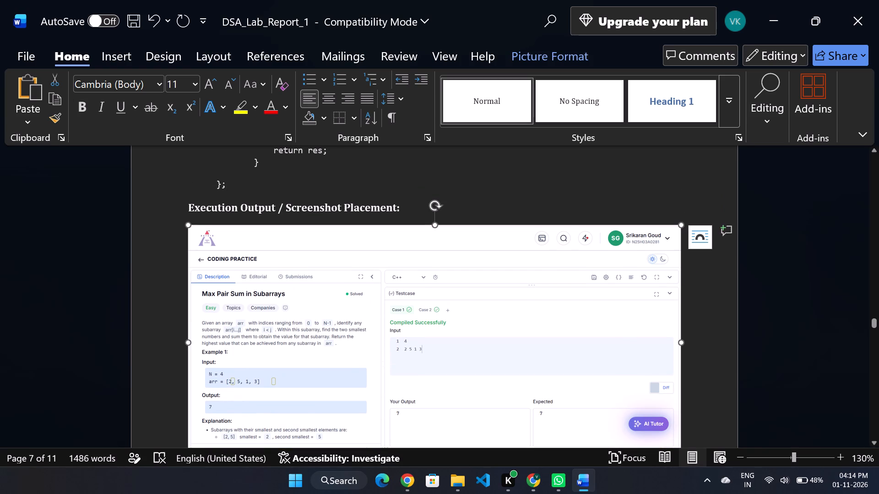
left_click(402, 483)
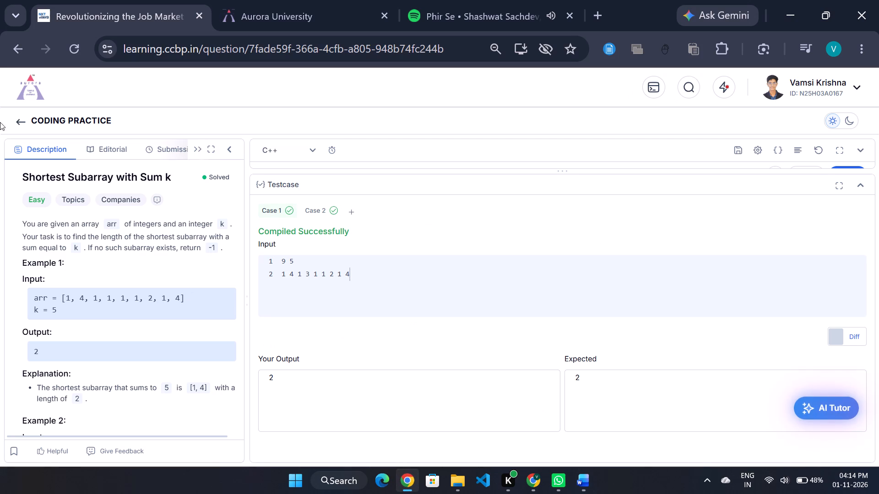
left_click(17, 127)
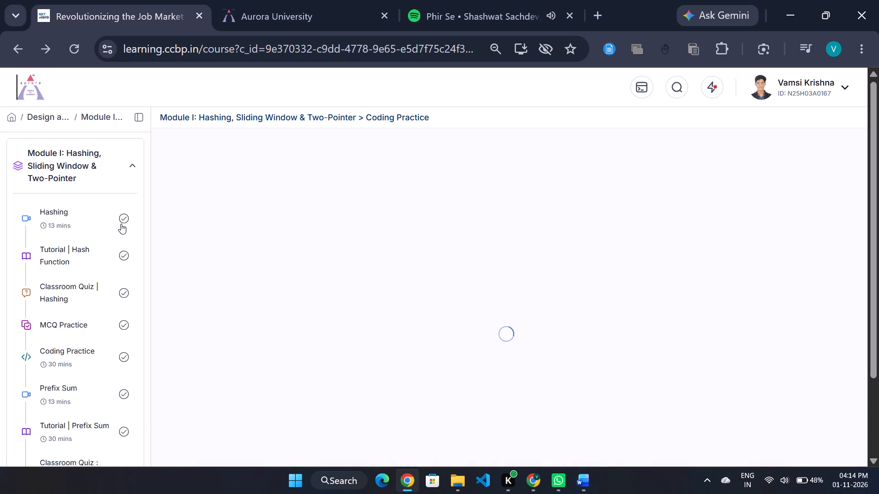
scroll(103, 281, "down", 2)
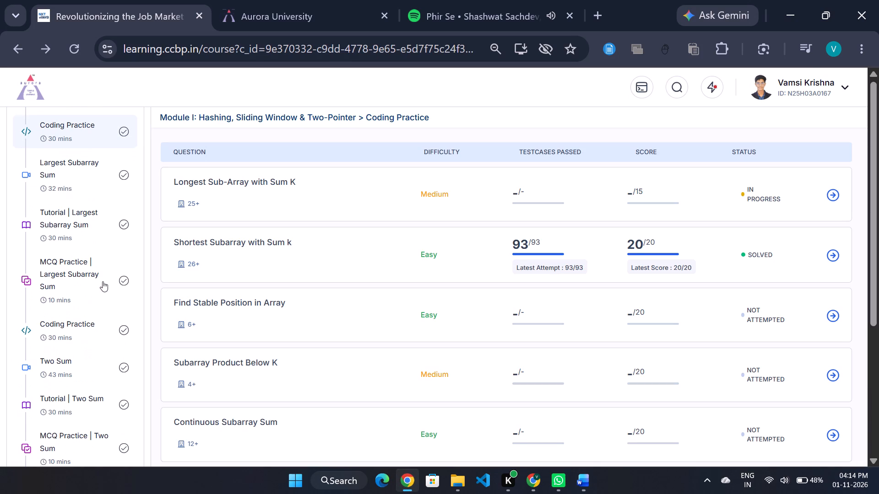
left_click(82, 329)
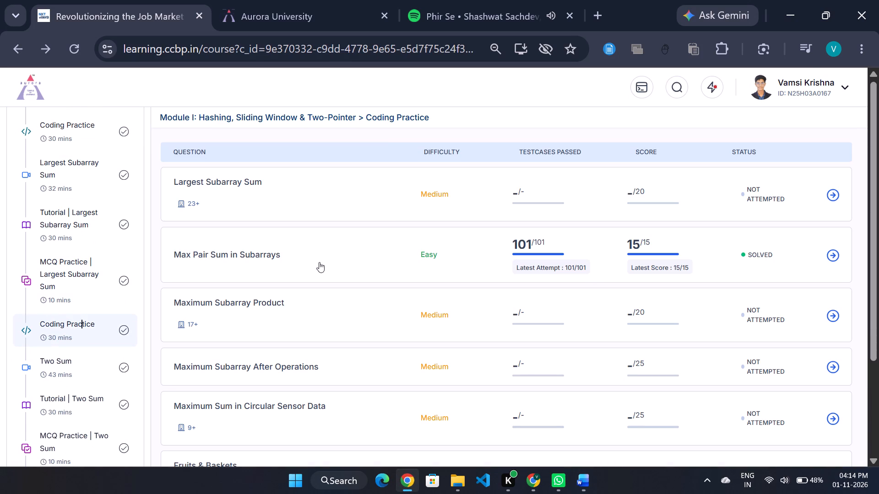
left_click(319, 262)
left_click(588, 481)
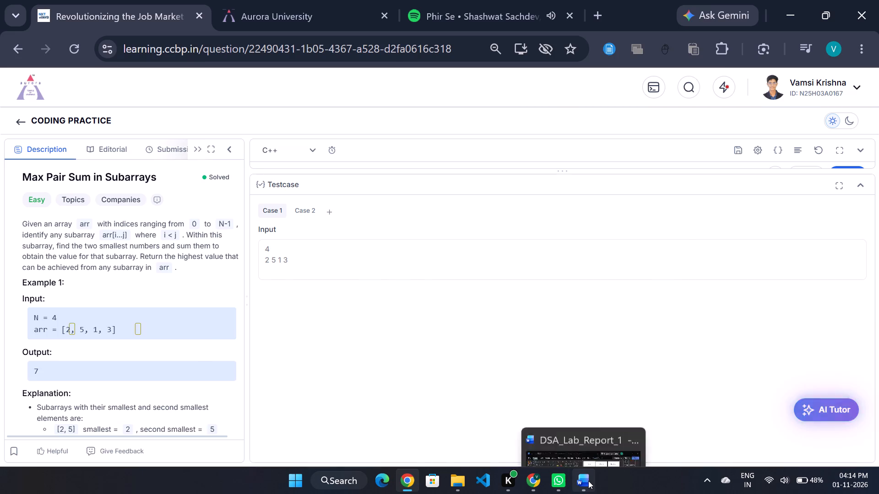
left_click(407, 476)
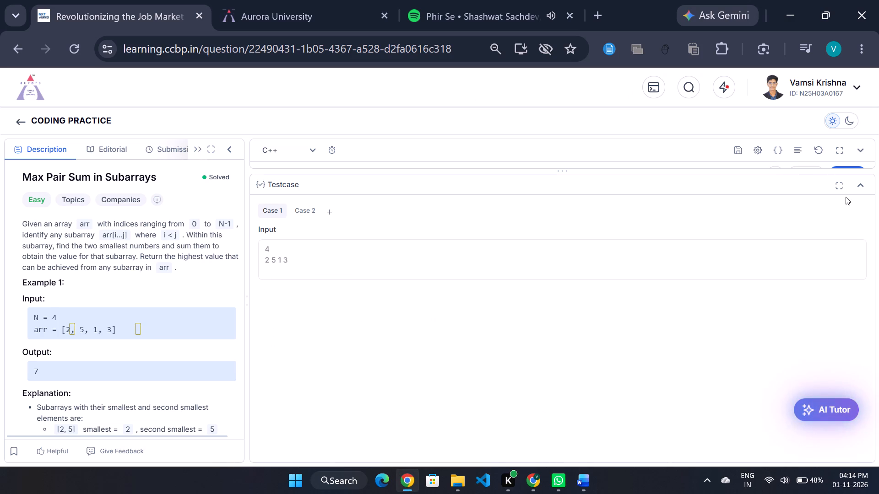
Run the Max Pair Sum code and enlarge the Testcase area so the Case 1 input and outputs fit.
key("ctrl+apostrophe")
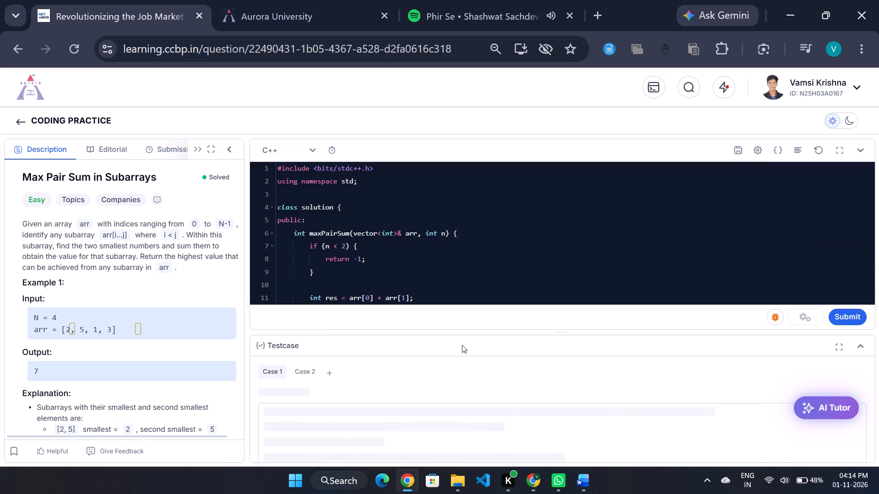
left_click_drag(562, 333, 564, 163)
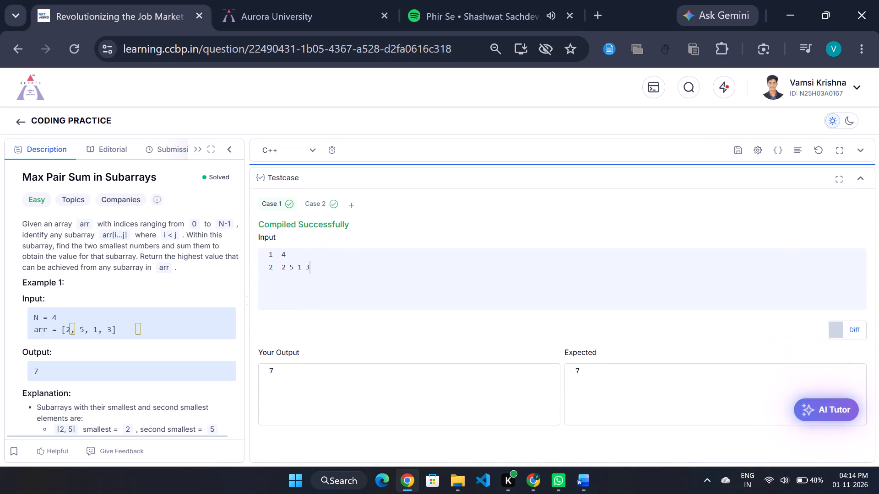
Capture a screenshot of the Max Pair Sum in Subarrays page, including the account header and Case 1 results.
key("Print")
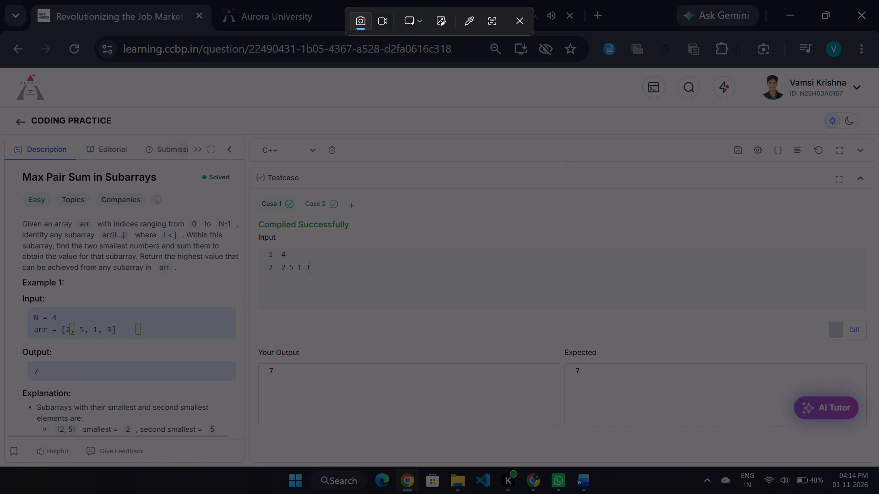
left_click_drag(1, 72, 869, 453)
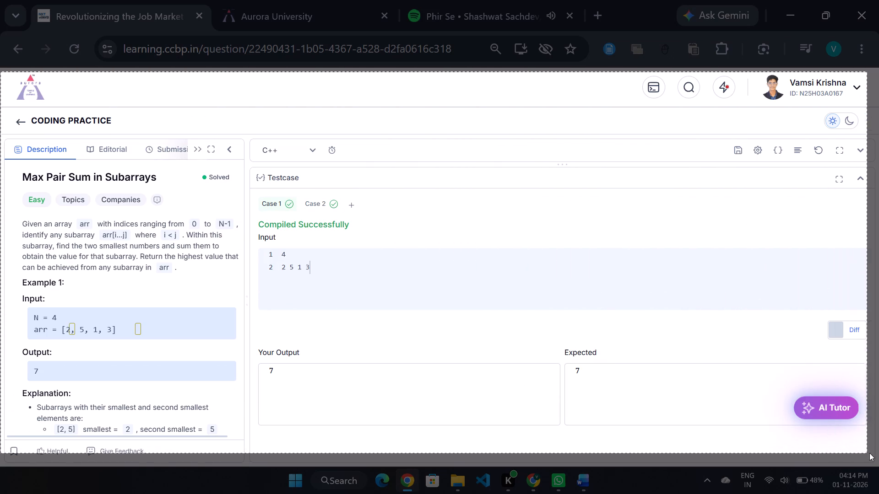
left_click_drag(869, 453, 878, 466)
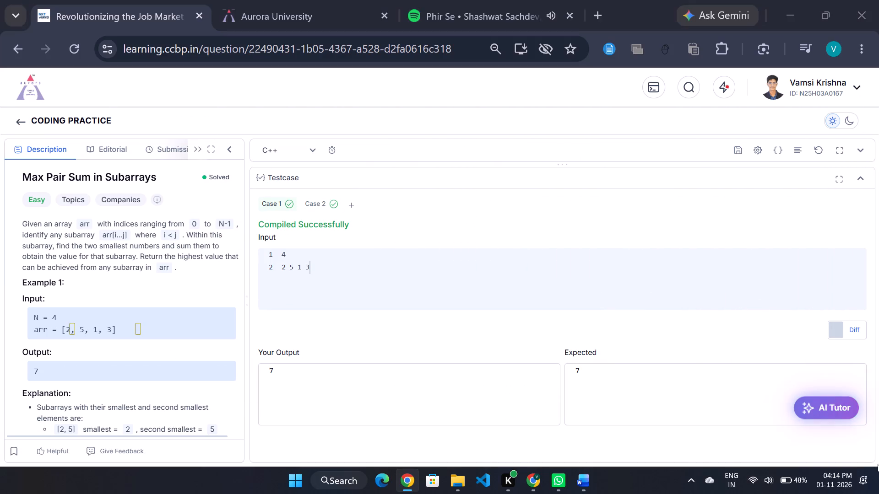
Switch to Word and replace the Max Pair Sum image under "Execution Output / Screenshot Placement:" with the captured screenshot.
left_click(578, 476)
left_click(510, 342)
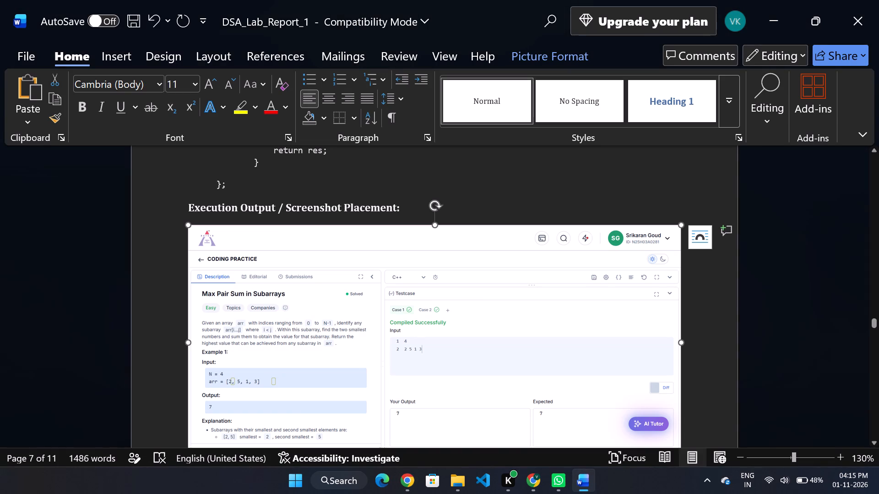
key("BackSpace")
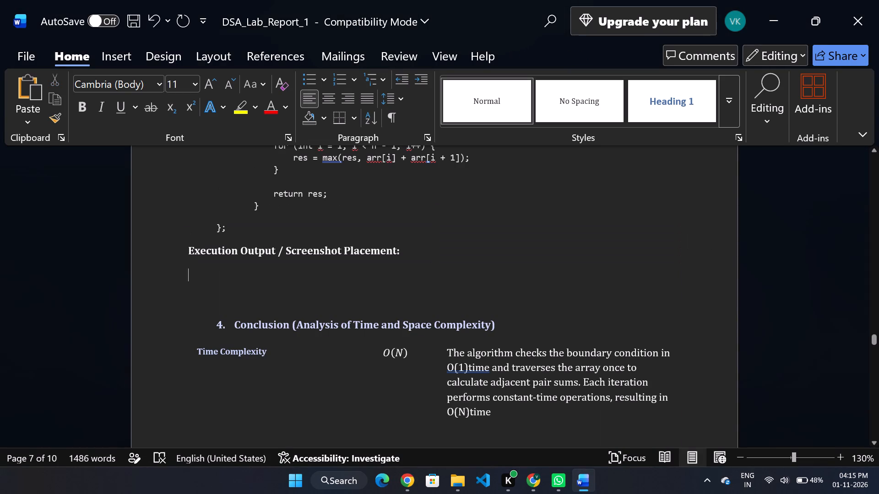
key("ctrl+v")
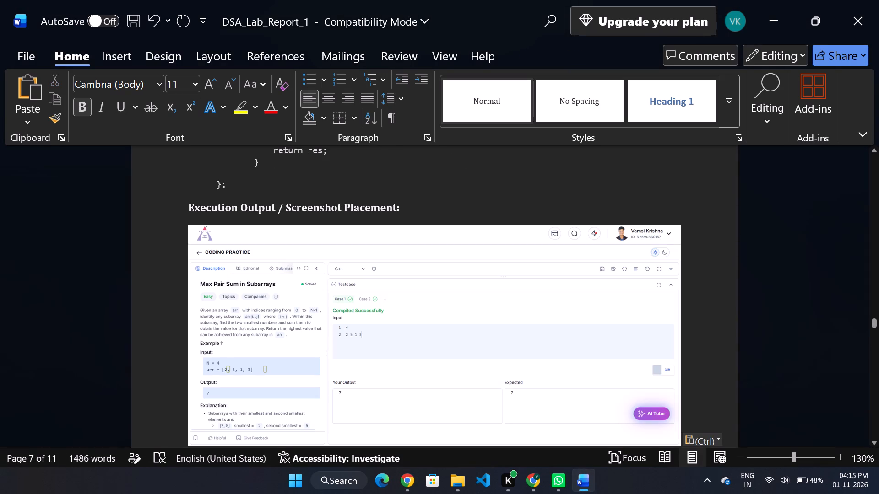
Insert five blank lines above the Max Pair Sum "4. Conclusion (Analysis of Time and Space Complexity)" heading to push it onto the following page.
scroll(528, 296, "down", 2)
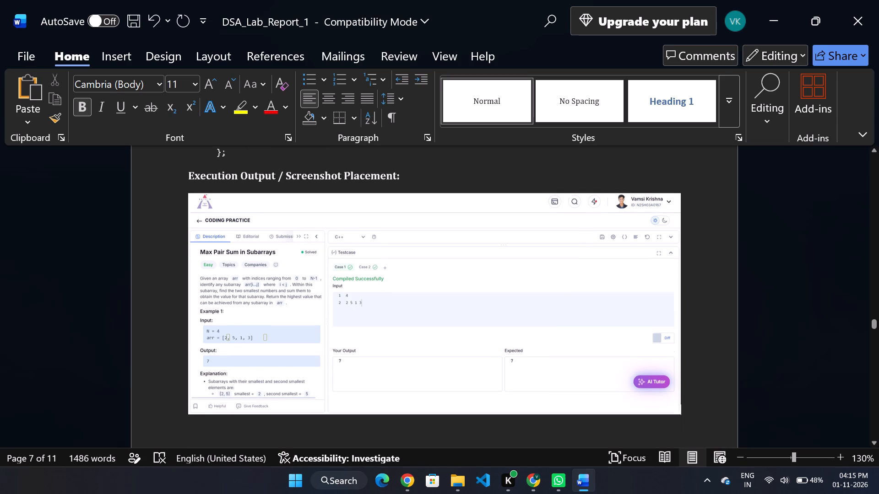
scroll(528, 296, "down", 5)
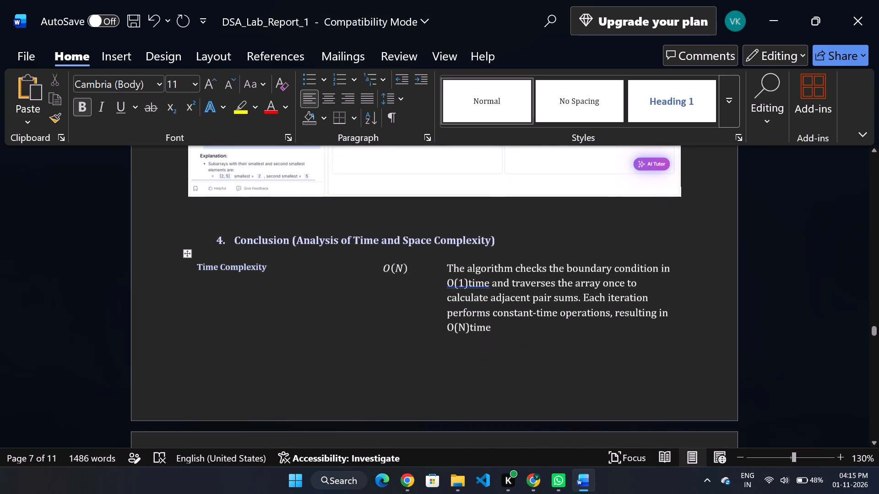
scroll(528, 296, "up", 2)
scroll(315, 291, "down", 9)
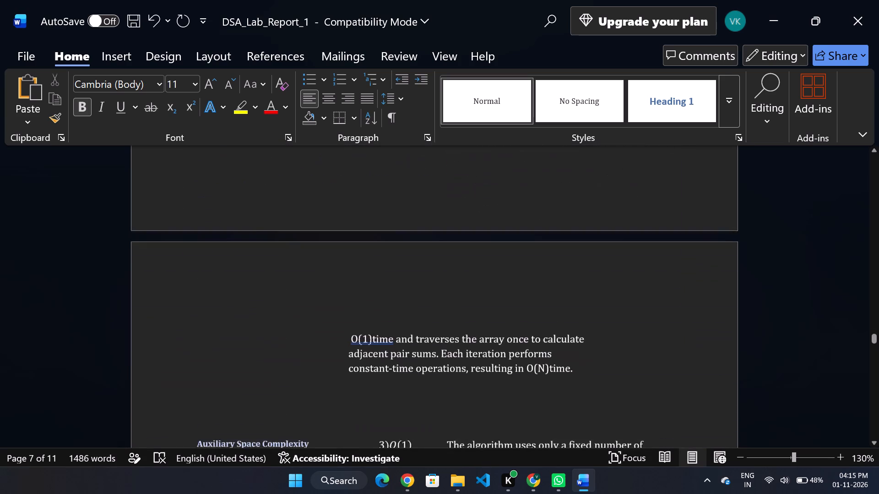
scroll(322, 290, "up", 7)
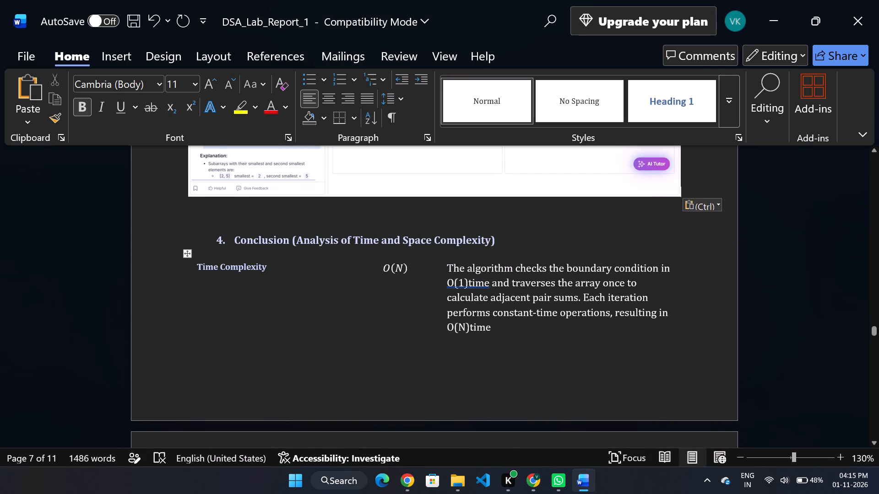
left_click(217, 221)
key("Return")
key("Return")
key("Return")
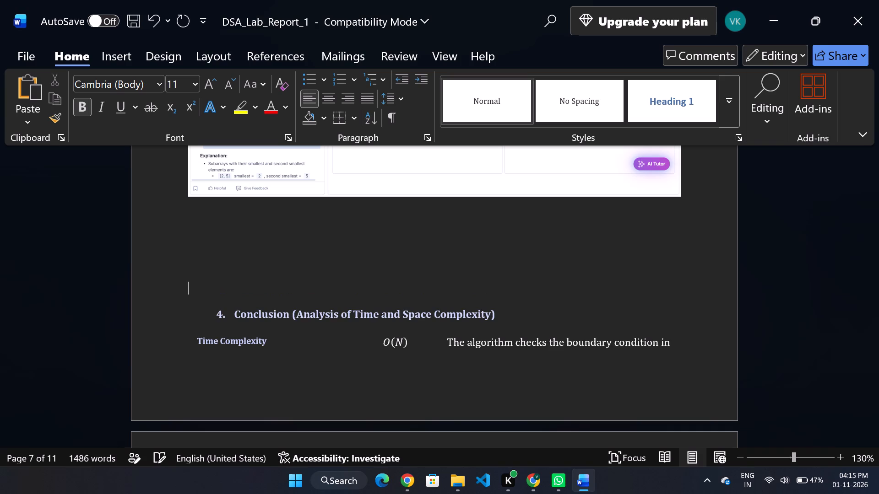
key("Return")
key("Return")
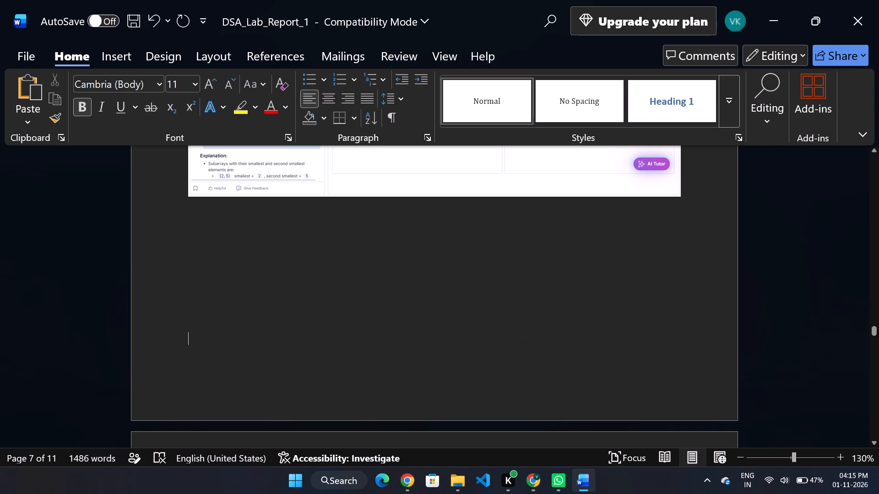
Open the DSA C++_LAB 1 PDF from the Attachments folder in File Explorer.
scroll(420, 314, "down", 8)
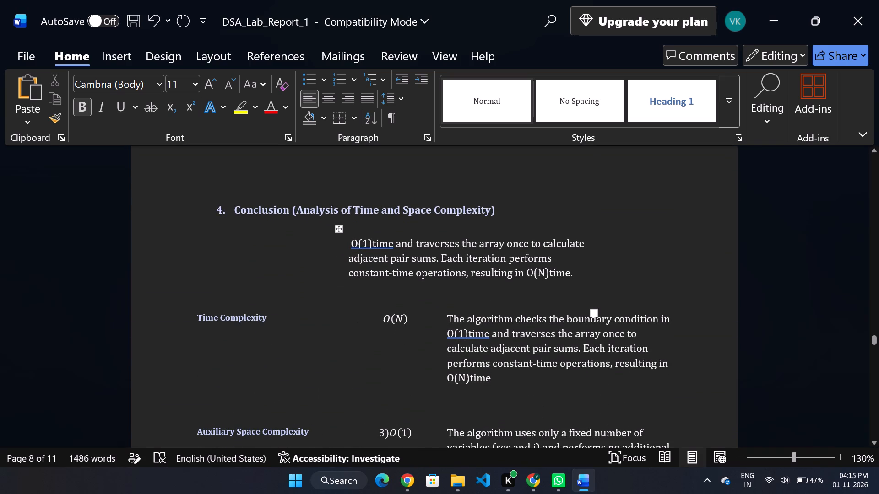
scroll(580, 290, "down", 2)
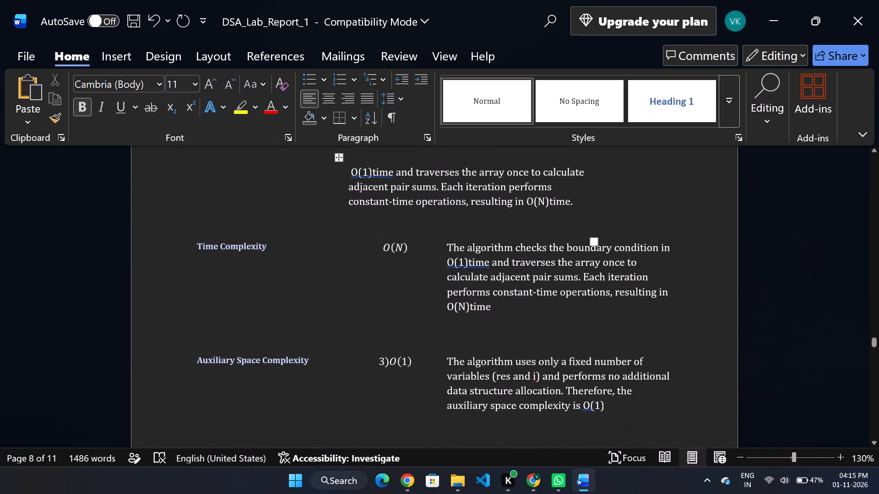
scroll(580, 289, "down", 2)
scroll(580, 289, "up", 2)
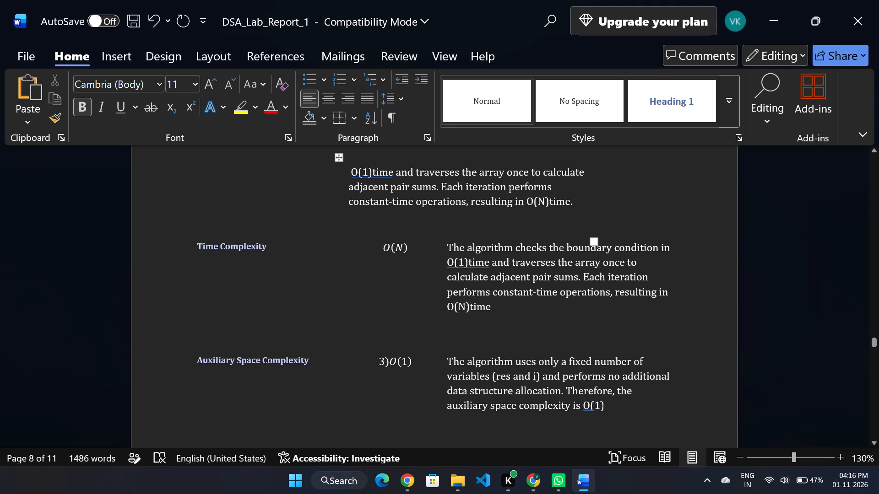
left_click(448, 472)
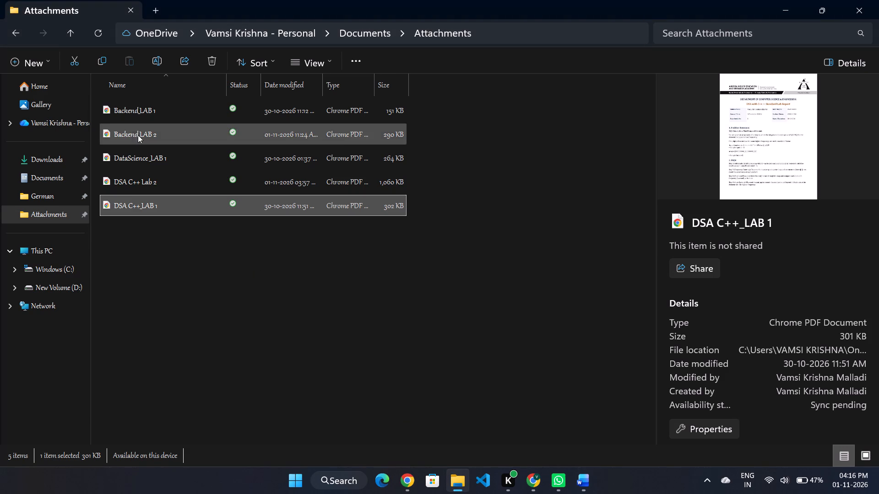
left_click(401, 472)
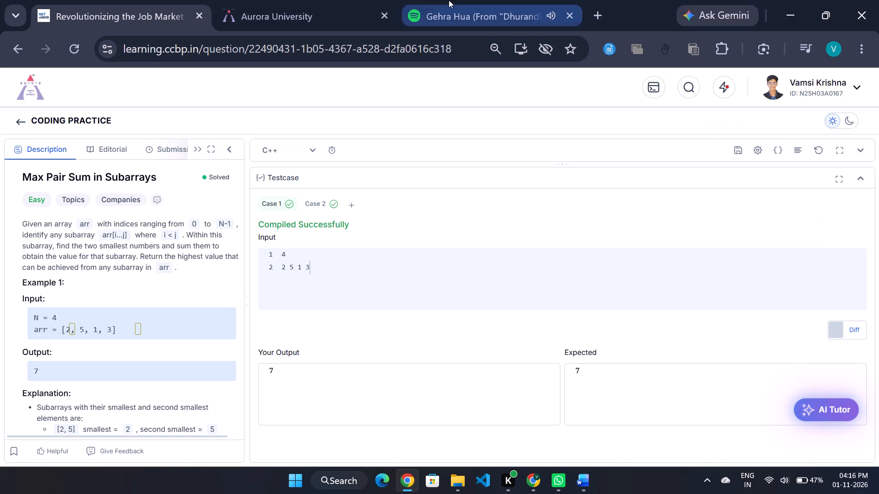
left_click(534, 483)
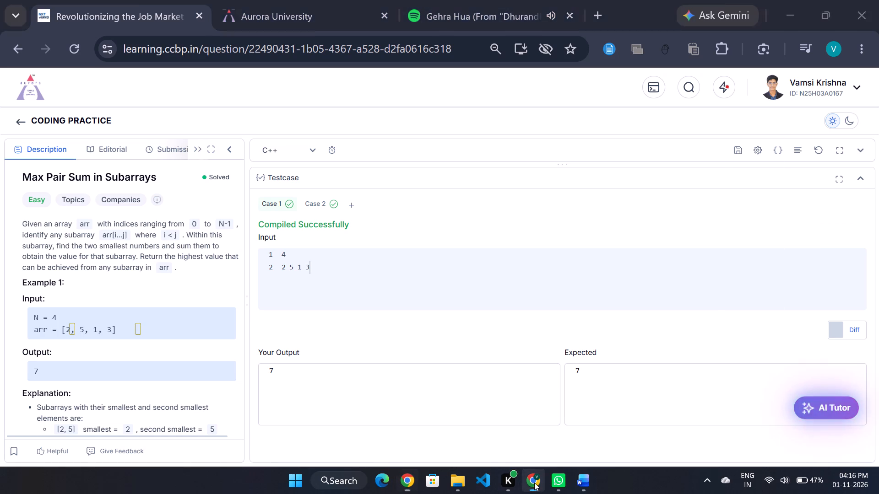
left_click(462, 480)
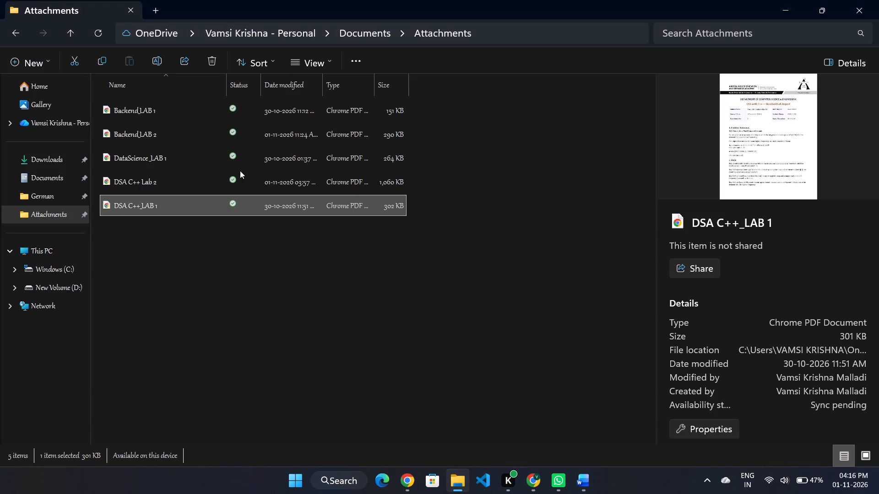
double_click(206, 195)
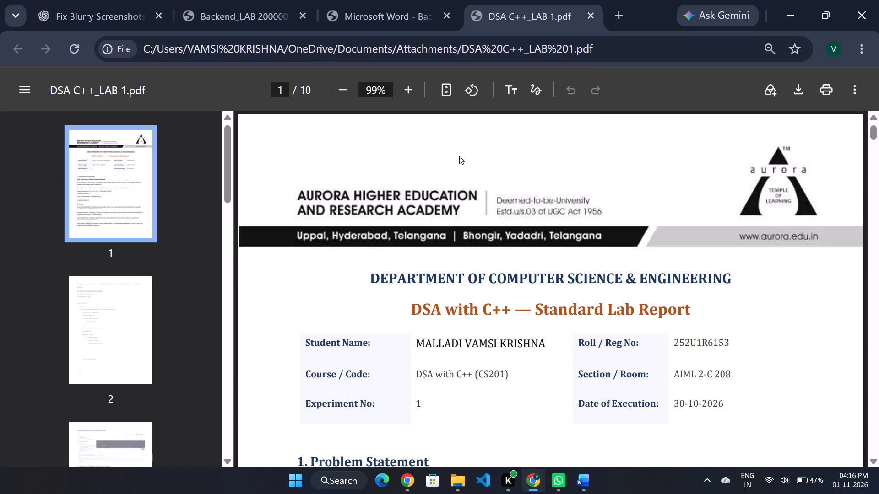
Examine the screenshot placement and the time and space complexity conclusions in the DSA C++_LAB 1 PDF.
scroll(459, 156, "down", 20)
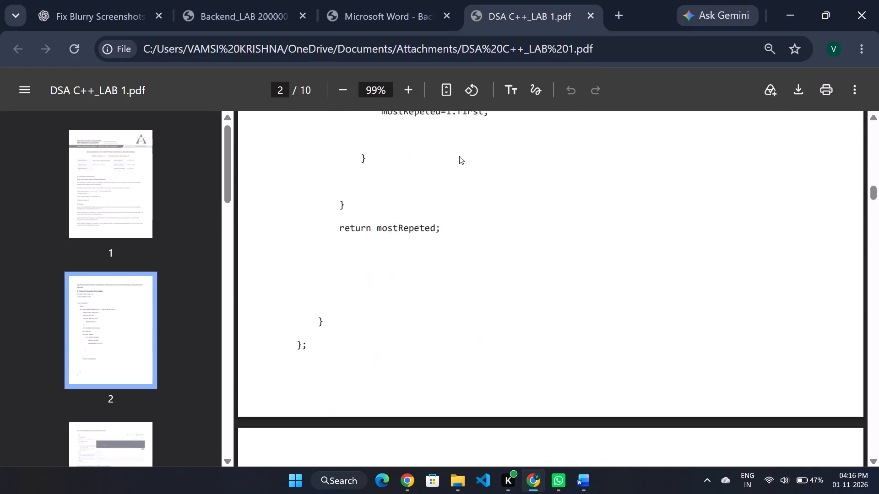
scroll(459, 156, "down", 20)
scroll(459, 156, "down", 7)
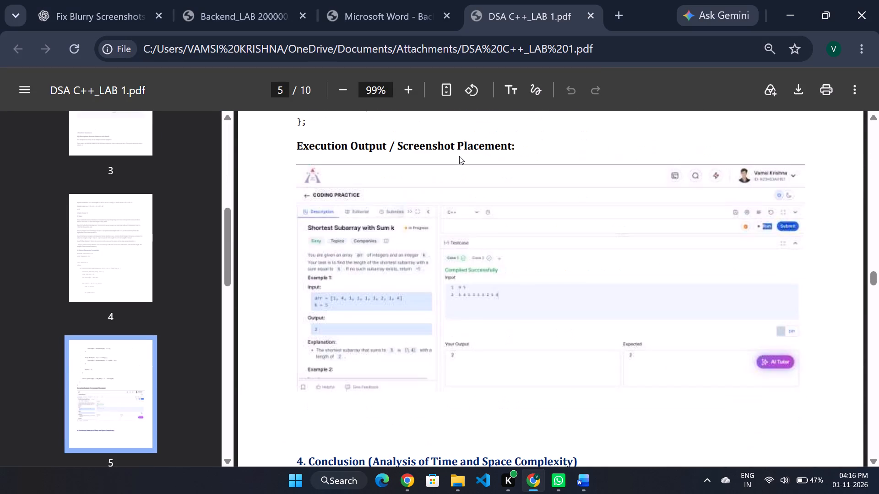
scroll(459, 156, "up", 3)
scroll(459, 156, "down", 1)
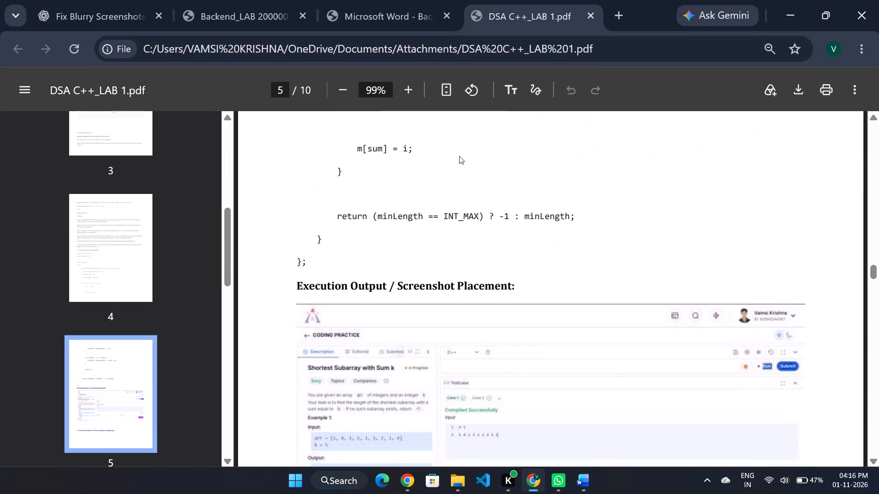
scroll(459, 156, "down", 1)
scroll(459, 156, "up", 1)
scroll(459, 156, "down", 8)
scroll(459, 156, "up", 2)
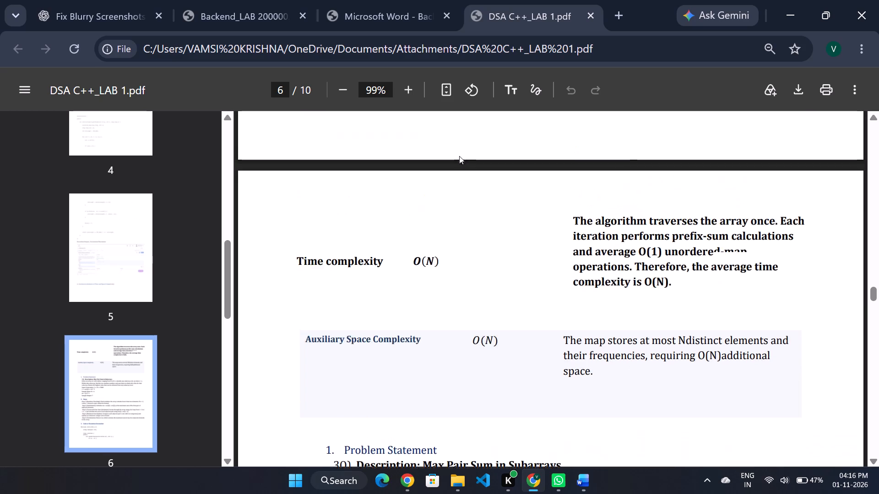
scroll(459, 156, "up", 2)
scroll(459, 156, "down", 4)
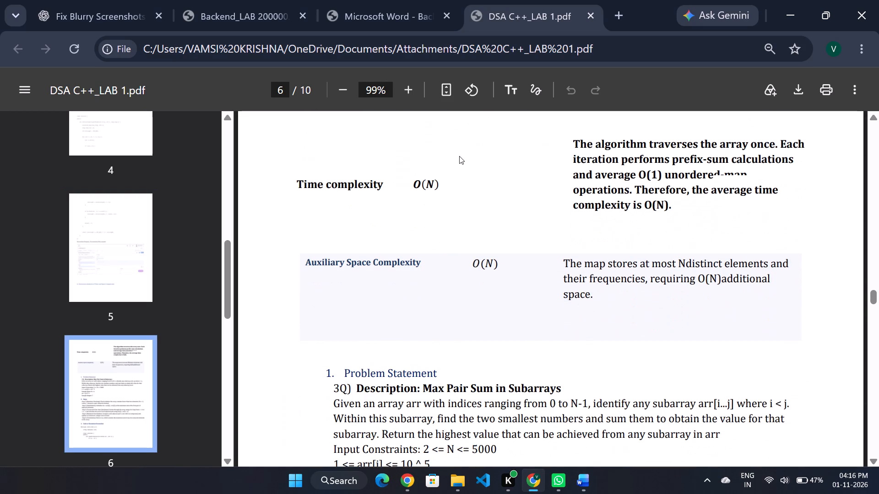
scroll(459, 156, "down", 2)
scroll(459, 156, "up", 2)
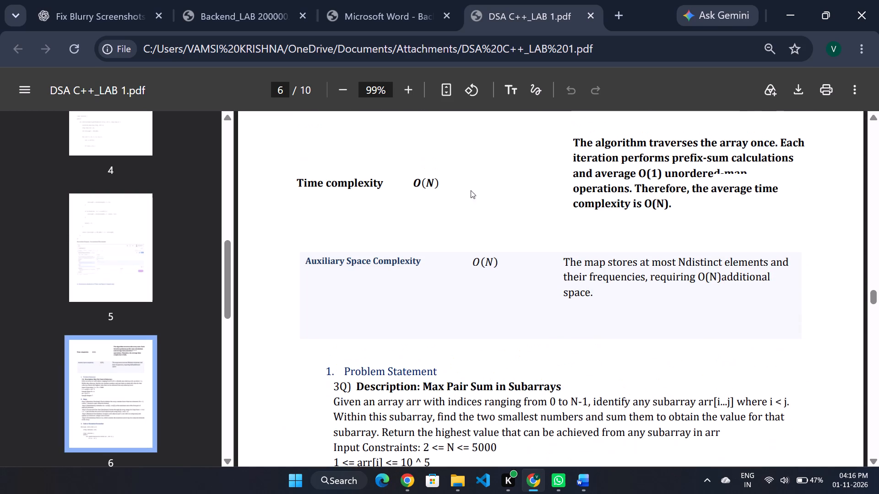
Compare with the PDF's Max Pair Sum conclusion and delete the stray "O(1)time and traverses the array once" paragraph above Time Complexity in Word.
left_click(591, 485)
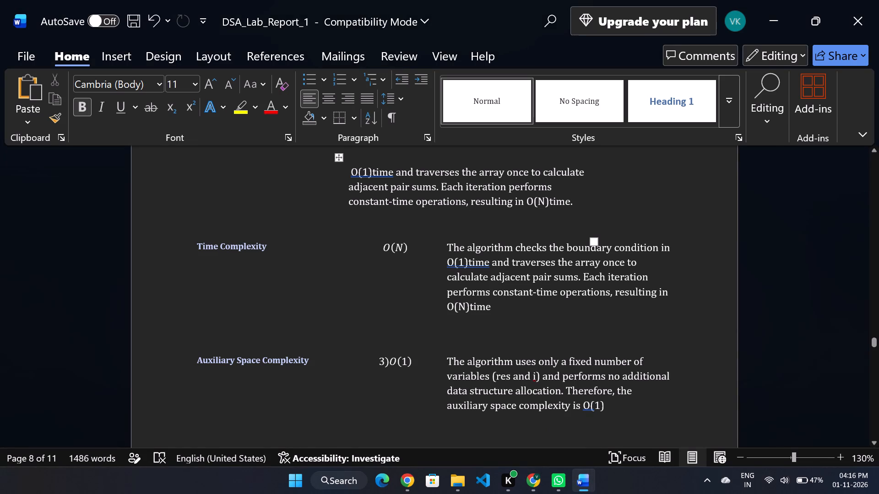
left_click_drag(582, 207, 380, 176)
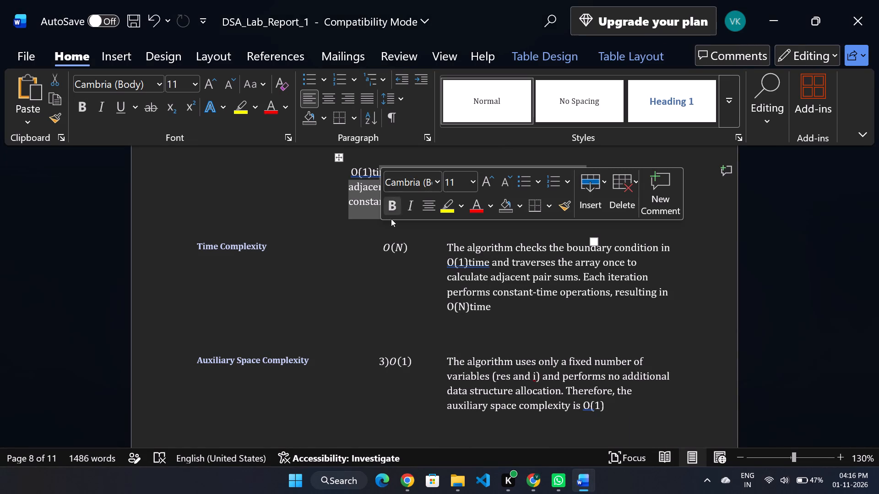
left_click(536, 484)
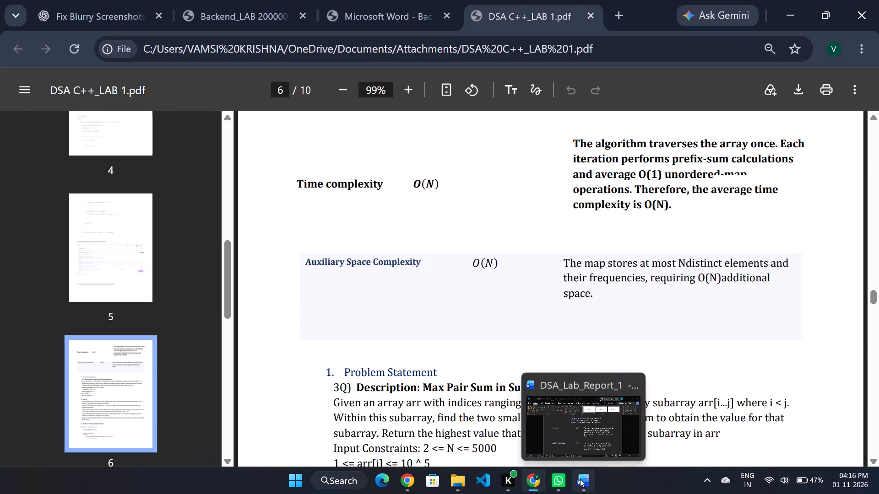
left_click(580, 479)
left_click(535, 483)
scroll(537, 311, "down", 3)
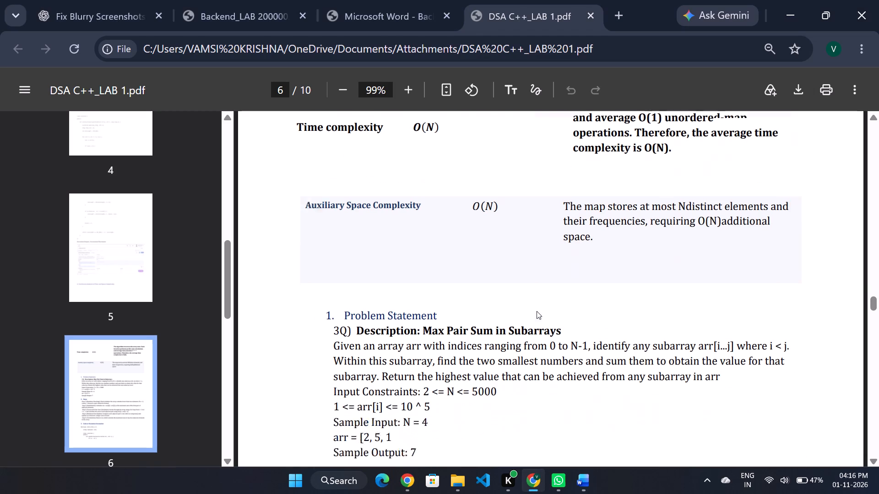
scroll(537, 311, "down", 13)
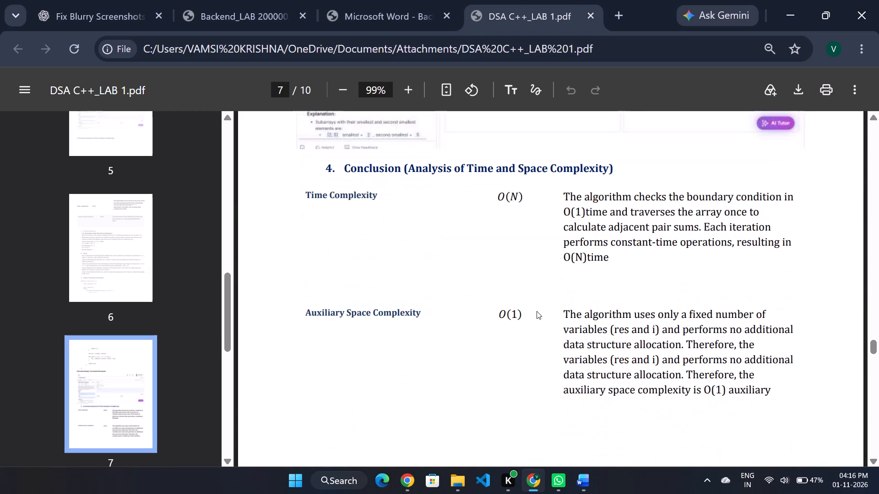
scroll(537, 311, "down", 1)
scroll(537, 311, "up", 1)
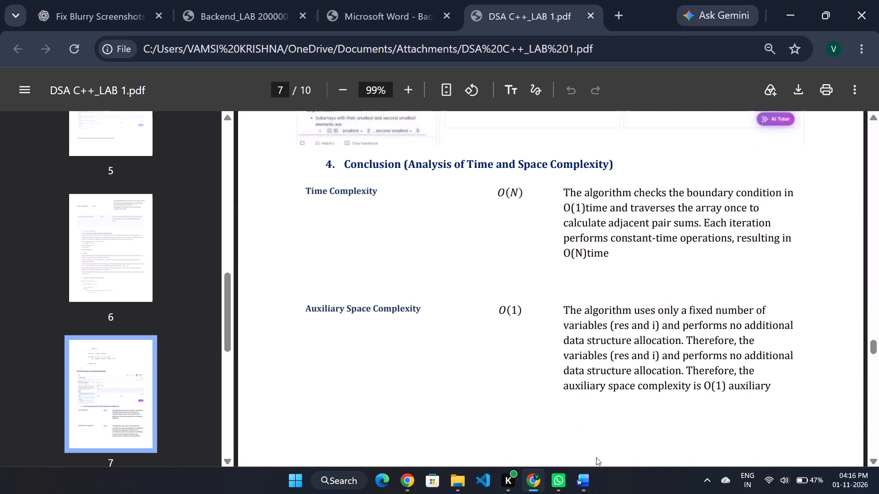
left_click(579, 479)
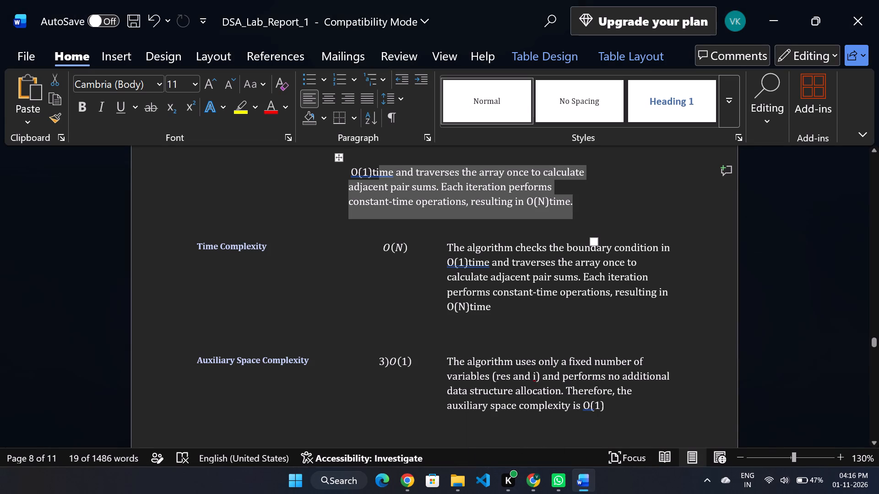
key("BackSpace")
key("BackSpace")
key("BackSpace")
key("BackSpace")
key("BackSpace")
key("BackSpace")
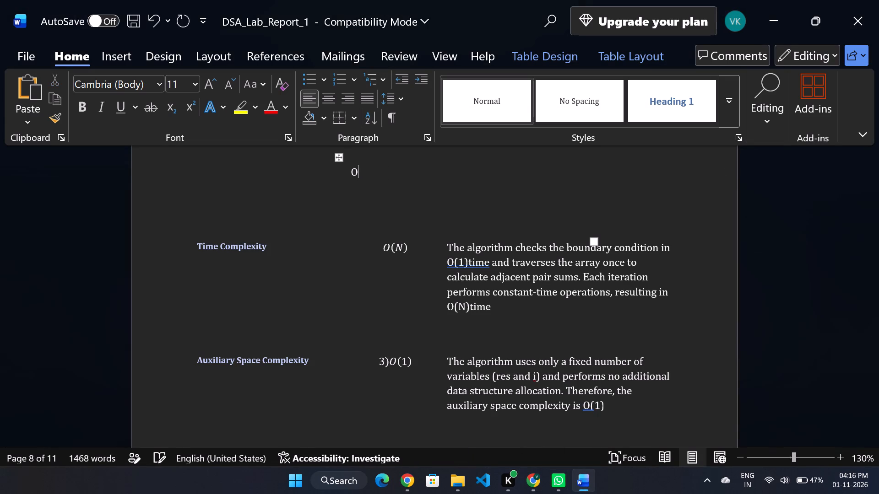
key("BackSpace")
key("BackSpace")
key("BackSpace")
key("BackSpace")
scroll(601, 208, "up", 2)
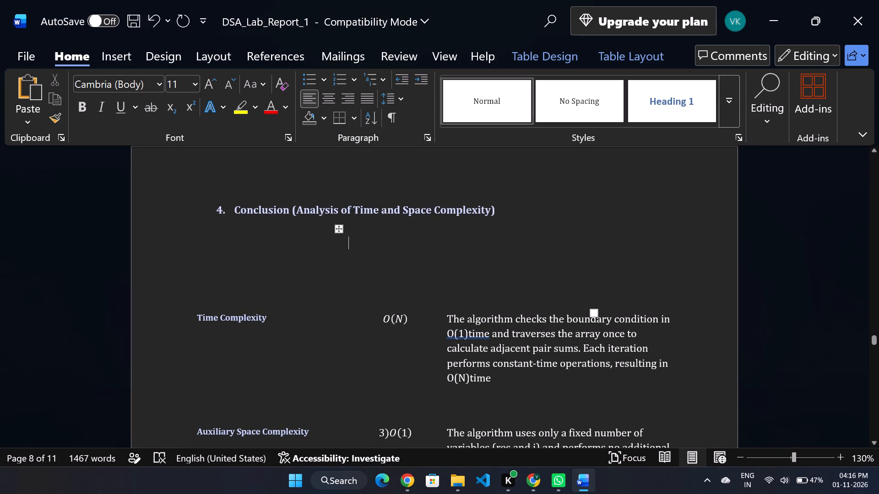
Bold the "Description: Match Customers with Experts" line under the Problem Statement heading.
left_click(622, 186)
scroll(629, 293, "down", 15)
scroll(629, 293, "up", 2)
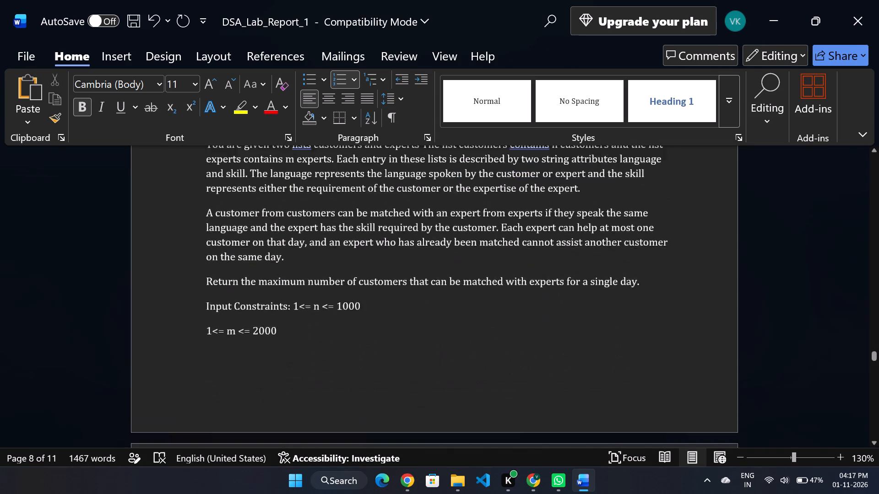
scroll(629, 293, "up", 2)
left_click_drag(412, 222, 183, 220)
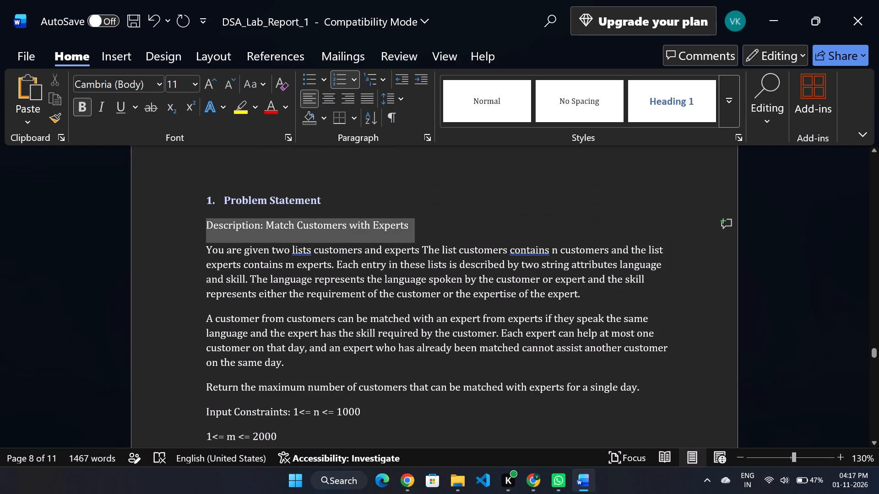
left_click_drag(183, 220, 174, 220)
left_click(180, 196)
left_click(521, 435)
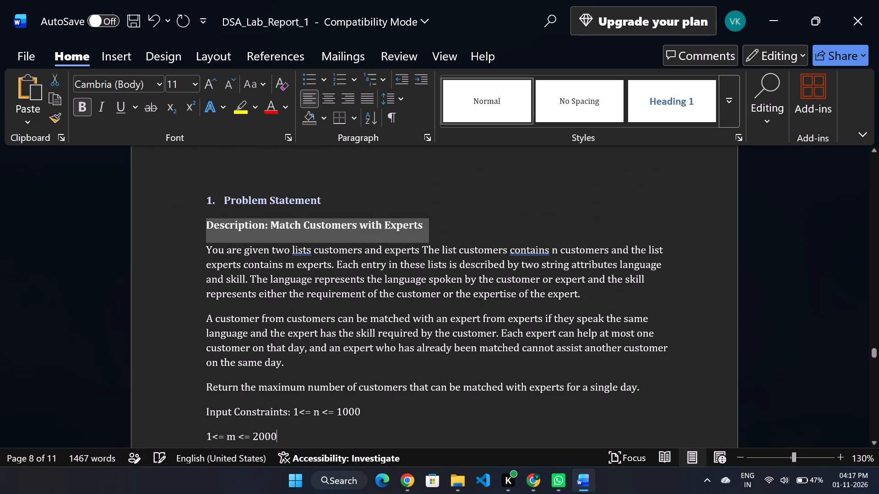
Review the Max Pair Sum pages and the Match Customers with Experts problem statement and steps for remaining formatting differences.
scroll(521, 412, "up", 20)
scroll(521, 412, "up", 6)
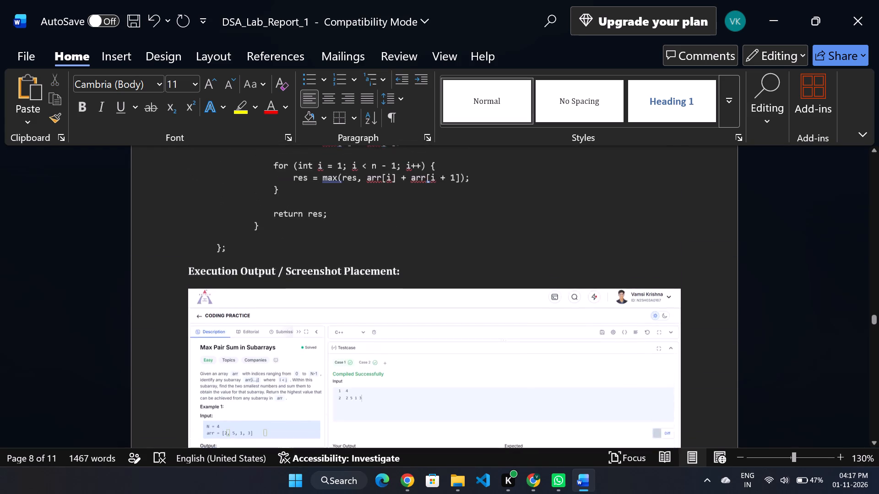
scroll(521, 403, "up", 20)
scroll(521, 403, "up", 5)
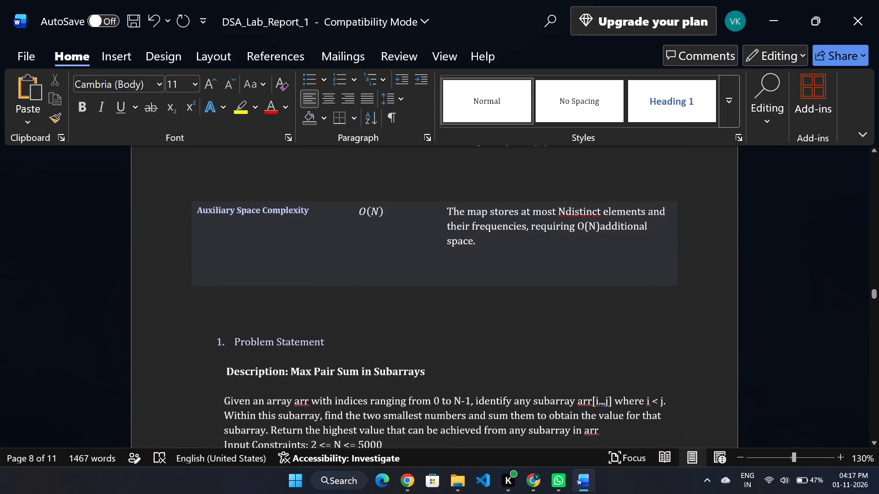
scroll(520, 401, "down", 20)
scroll(520, 401, "down", 6)
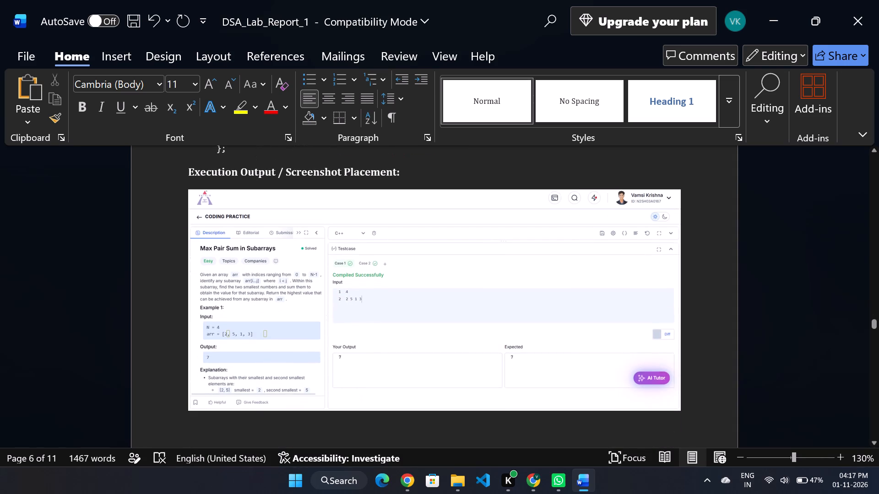
scroll(534, 388, "down", 20)
scroll(534, 388, "down", 11)
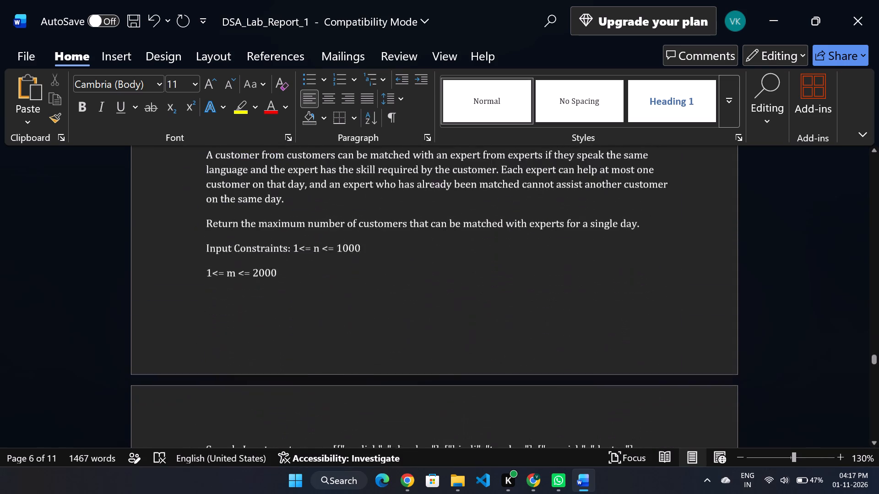
scroll(534, 388, "down", 9)
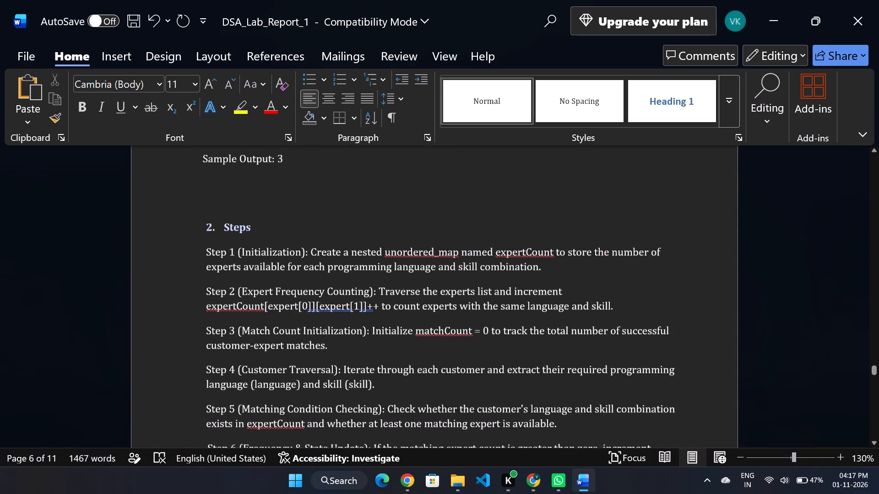
scroll(534, 388, "up", 4)
scroll(534, 388, "down", 5)
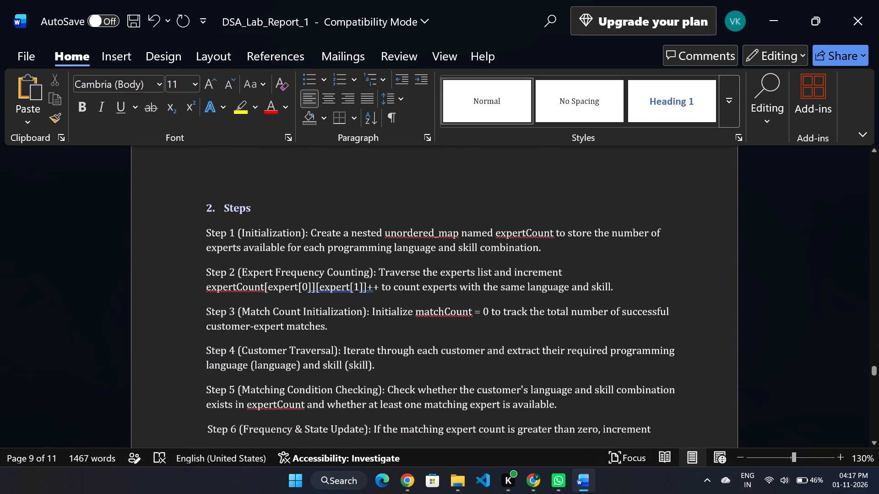
Delete the "Step 7", "Step 6", "Step 5" and "Step 4" labels with their parenthesised titles from the Match Customers steps.
scroll(534, 388, "down", 2)
scroll(455, 383, "down", 2)
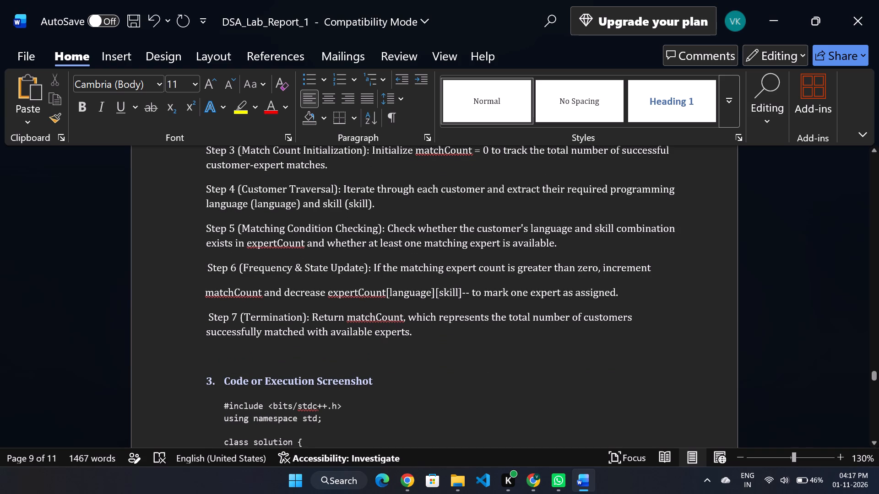
left_click_drag(311, 320, 207, 317)
key("BackSpace")
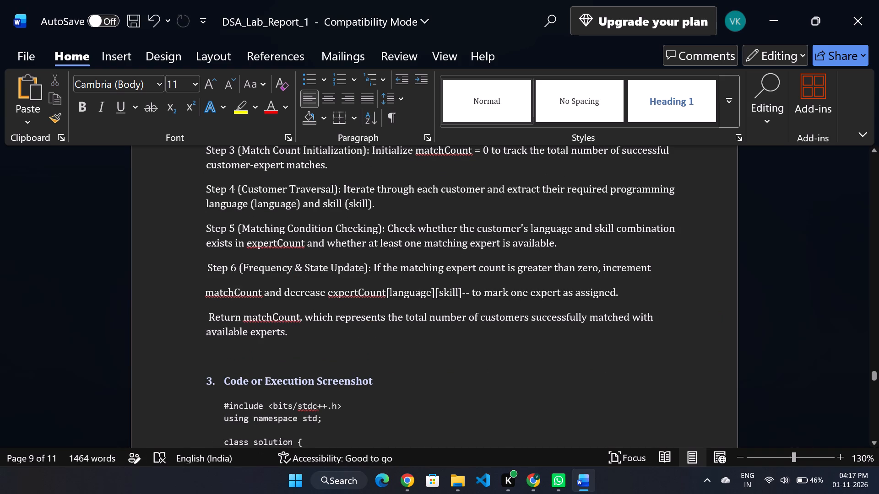
left_click_drag(372, 269, 209, 268)
key("BackSpace")
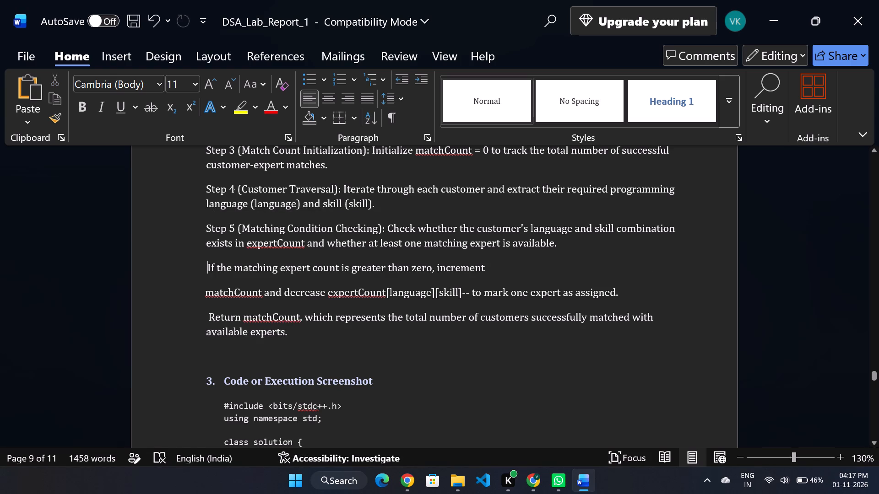
left_click_drag(388, 230, 204, 229)
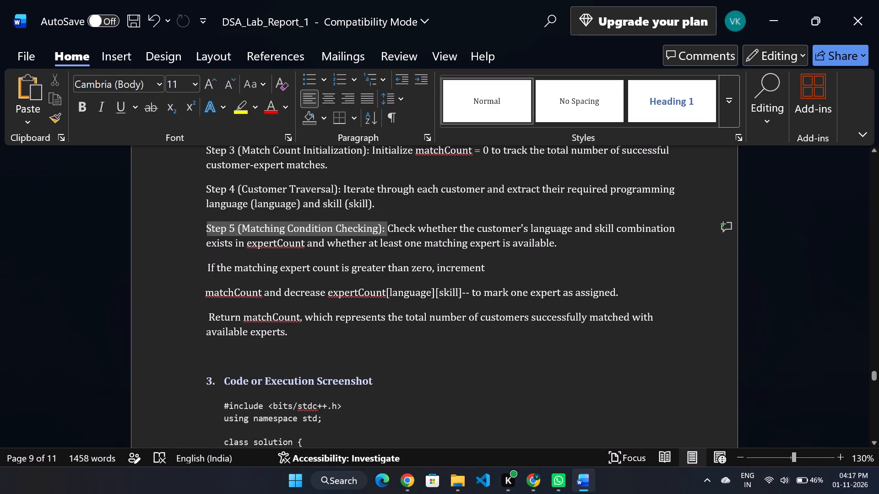
key("BackSpace")
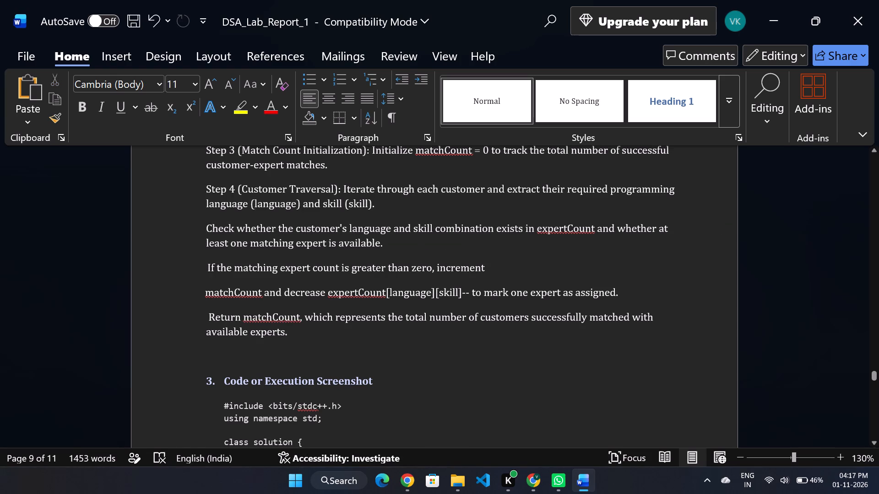
left_click_drag(343, 190, 244, 194)
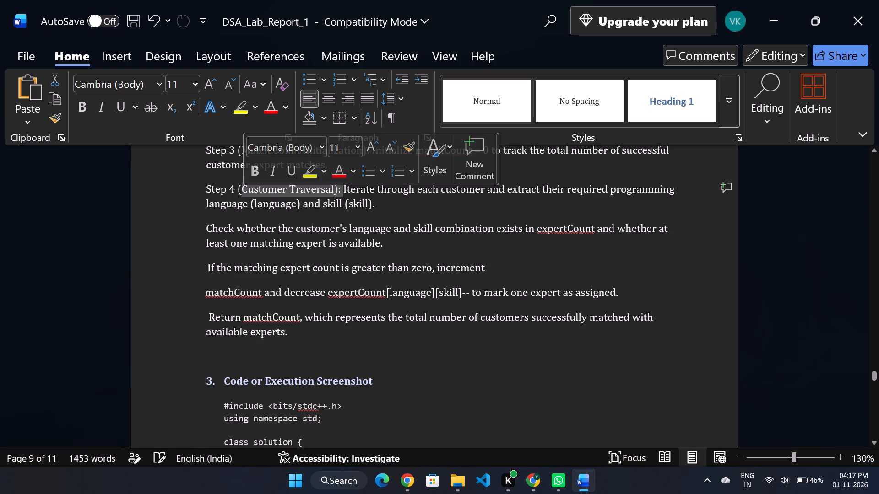
left_click(406, 172)
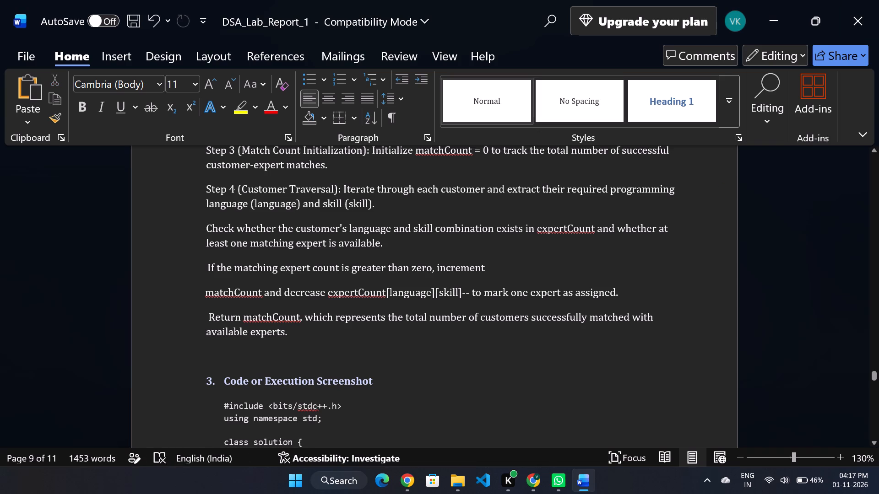
left_click_drag(342, 188, 212, 193)
key("BackSpace")
Delete the "Step 3", "Step 2" and "Step 1" labels with their parenthesised titles from the Match Customers steps.
scroll(321, 205, "up", 2)
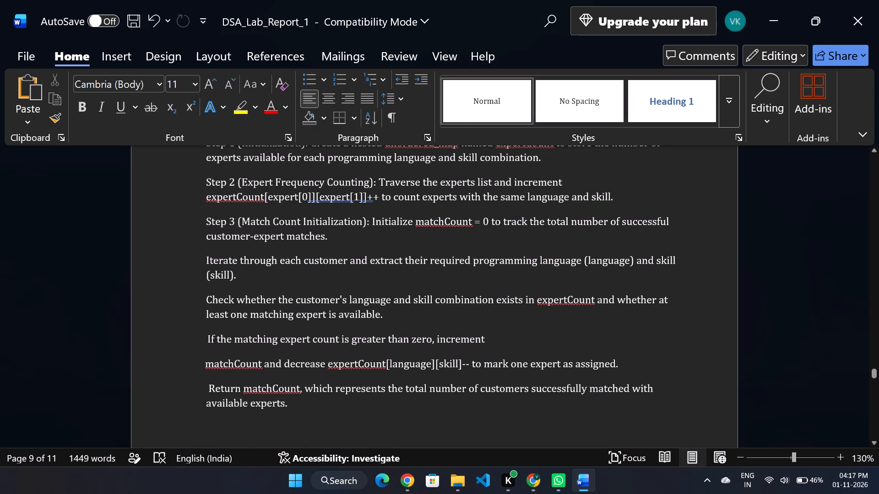
left_click_drag(371, 222, 369, 222)
left_click_drag(369, 222, 201, 218)
key("BackSpace")
scroll(287, 214, "up", 2)
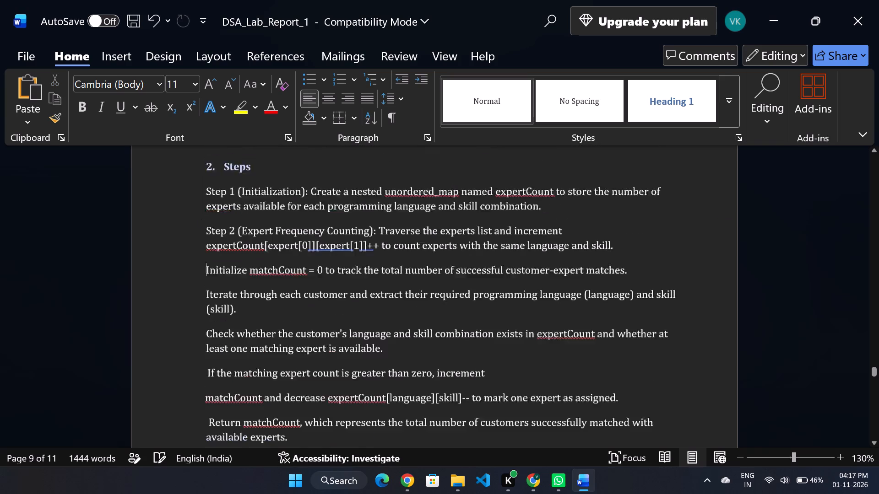
scroll(287, 214, "up", 1)
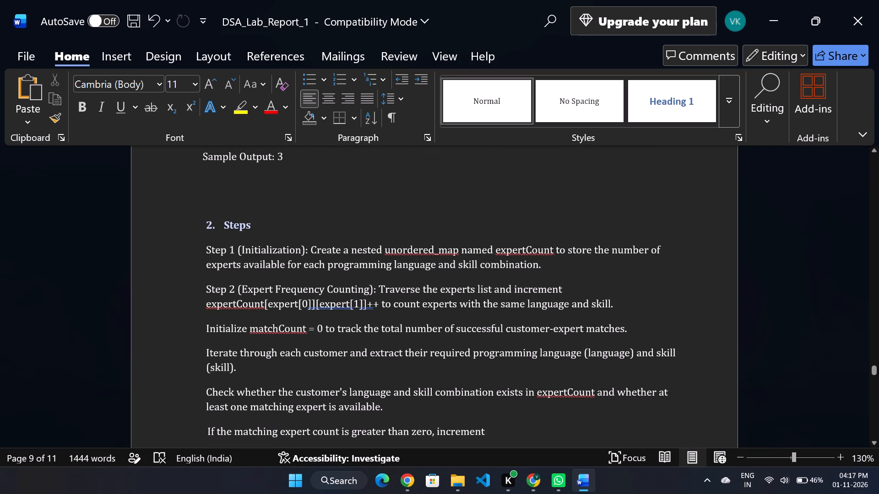
left_click_drag(380, 291, 209, 290)
key("BackSpace")
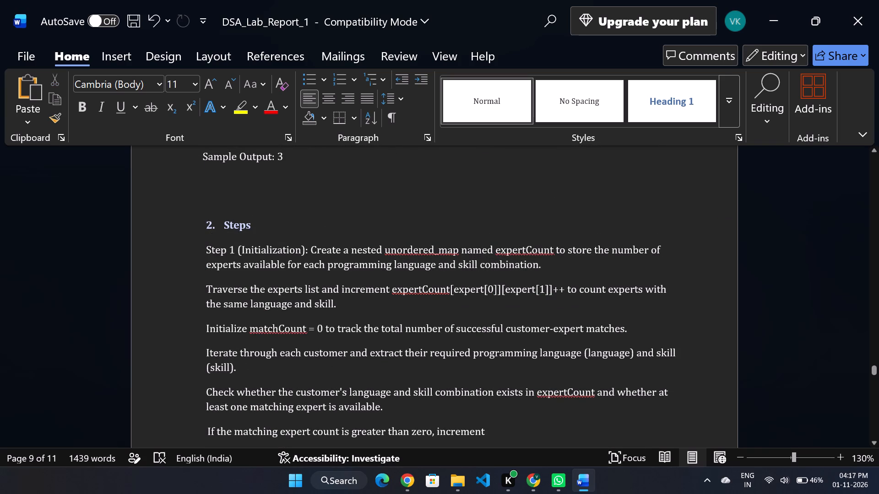
left_click_drag(312, 249, 222, 254)
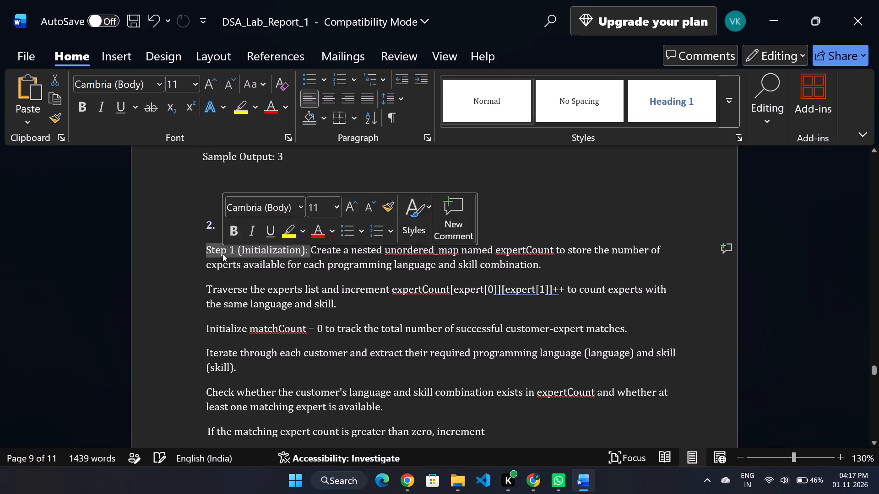
key("BackSpace")
Remove the blank lines between "Sample Output: 3" and the "2. Steps" heading.
left_click(246, 205)
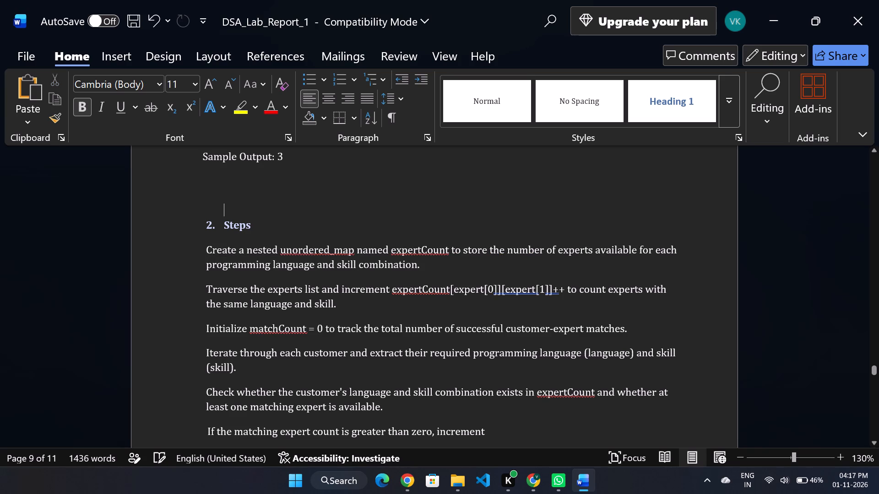
key("BackSpace")
key("BackSpace")
key("BackSpace")
key("BackSpace")
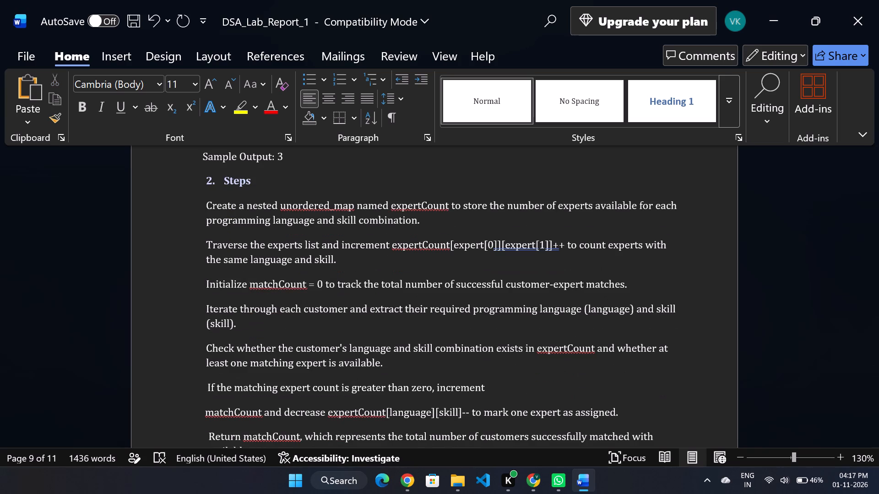
Format all the Match Customers step paragraphs, from "Create a nested unordered_map" to "Return matchCount", as a bulleted list.
scroll(320, 260, "down", 1)
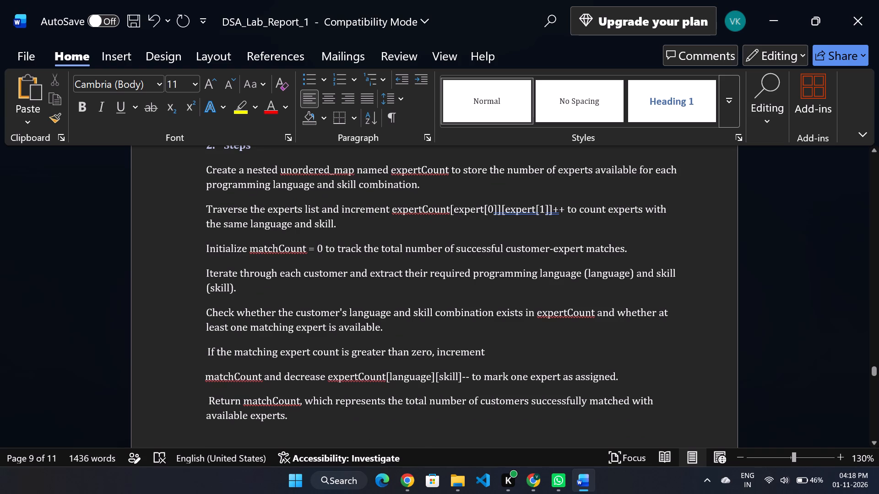
left_click_drag(204, 166, 311, 400)
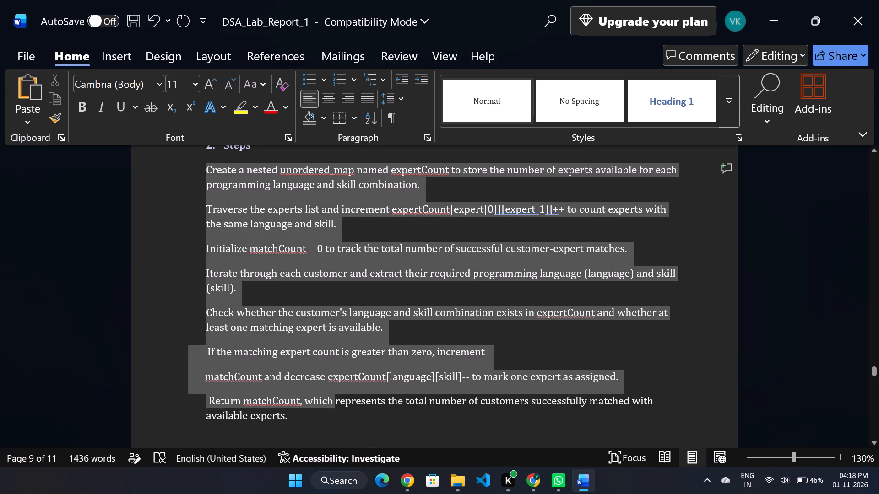
left_click_drag(311, 400, 305, 414)
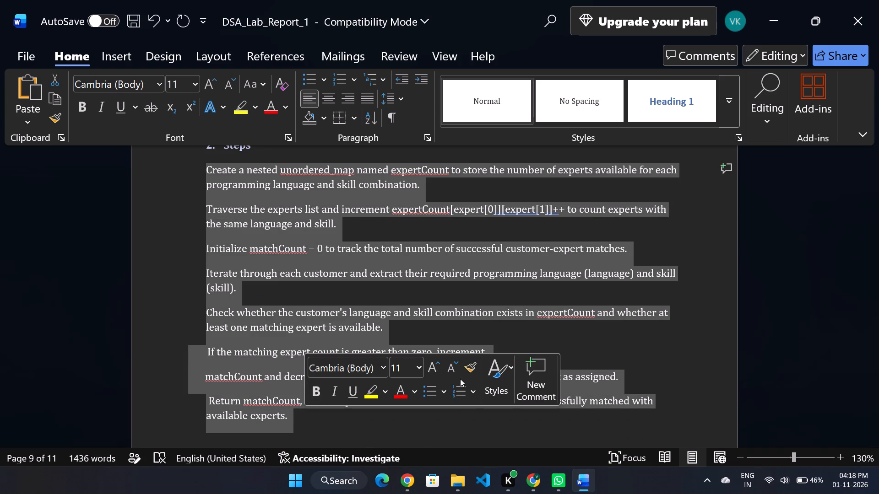
left_click(455, 389)
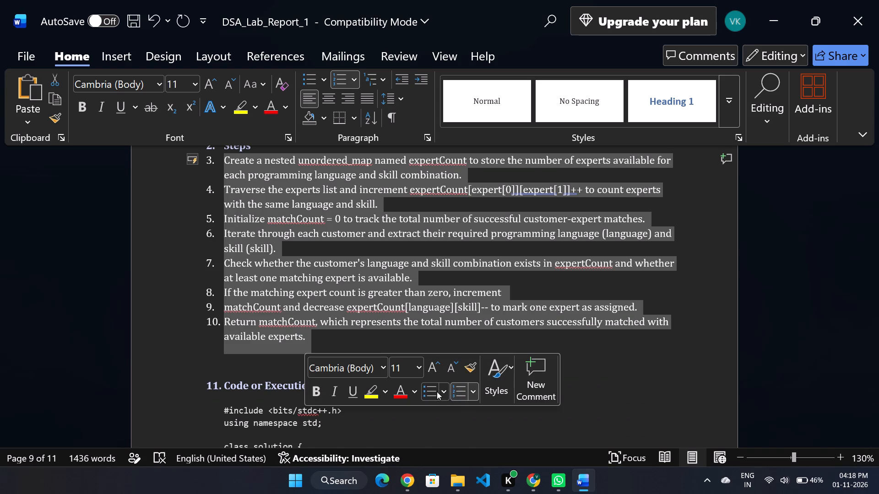
left_click(432, 387)
left_click(705, 407)
Examine the Match Customers code, execution screenshot and complexity conclusion through to the end of the report.
scroll(373, 348, "down", 1)
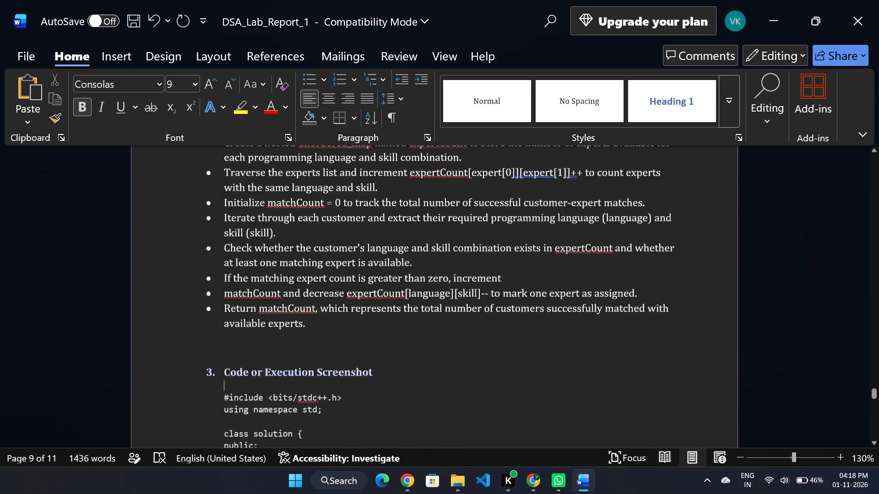
scroll(373, 348, "down", 18)
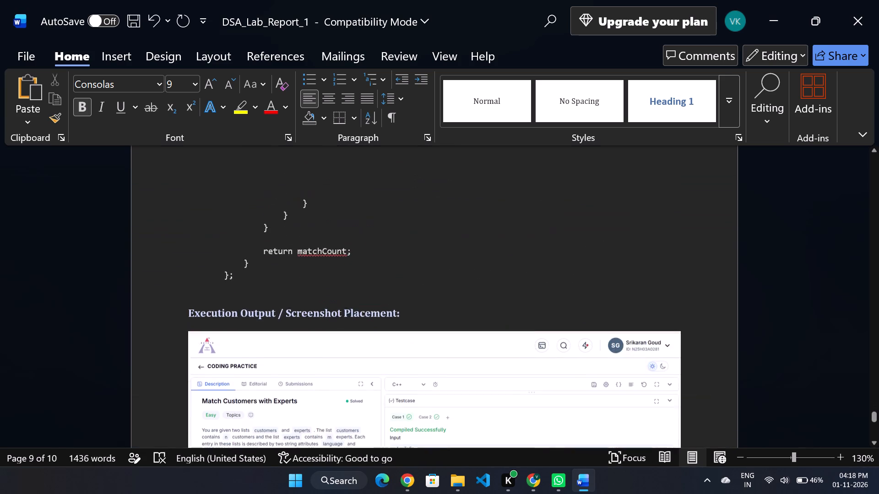
scroll(386, 338, "down", 11)
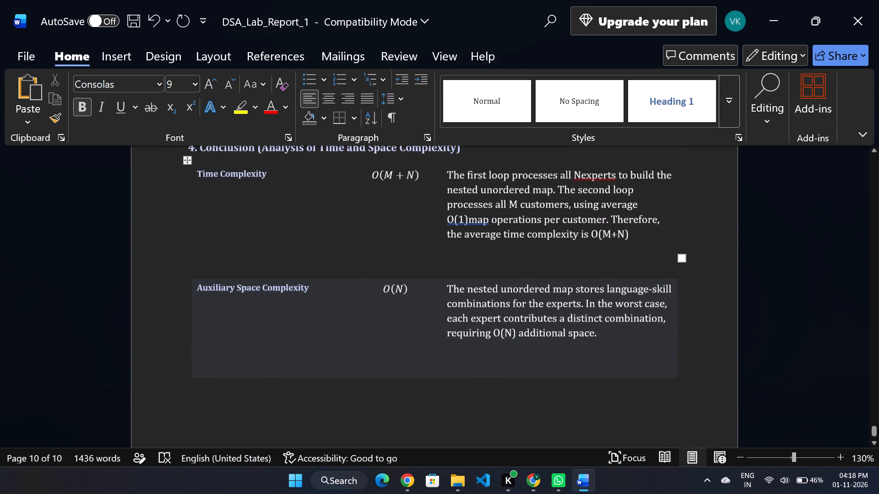
scroll(387, 335, "down", 8)
scroll(387, 335, "up", 10)
left_click(405, 319)
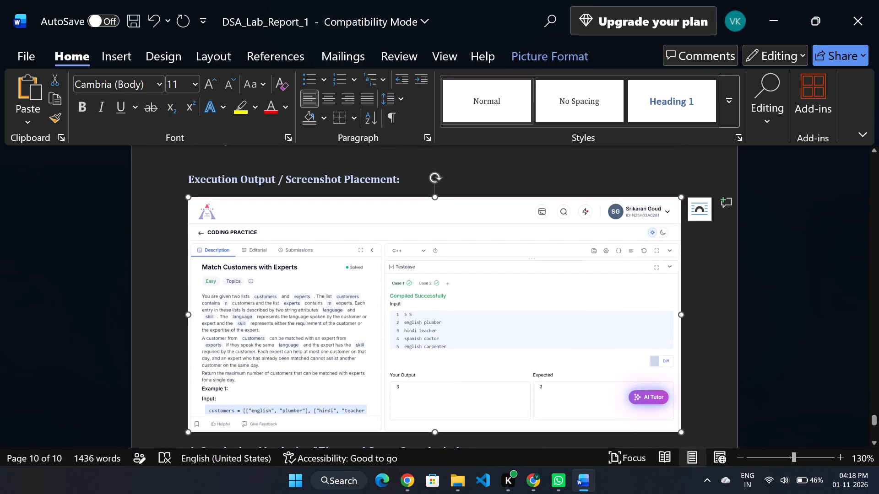
Switch to Chrome and look through the coding practice set after Two Sum for the Match Customers with Experts problem.
left_click(402, 484)
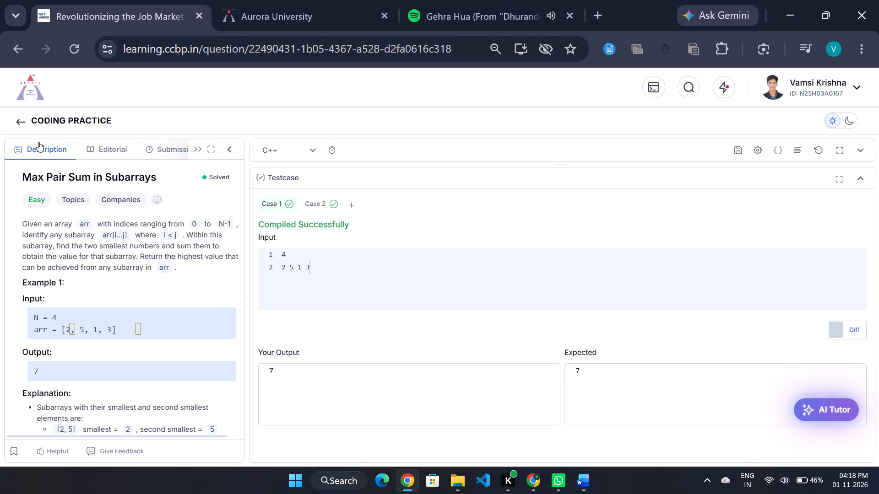
left_click(21, 121)
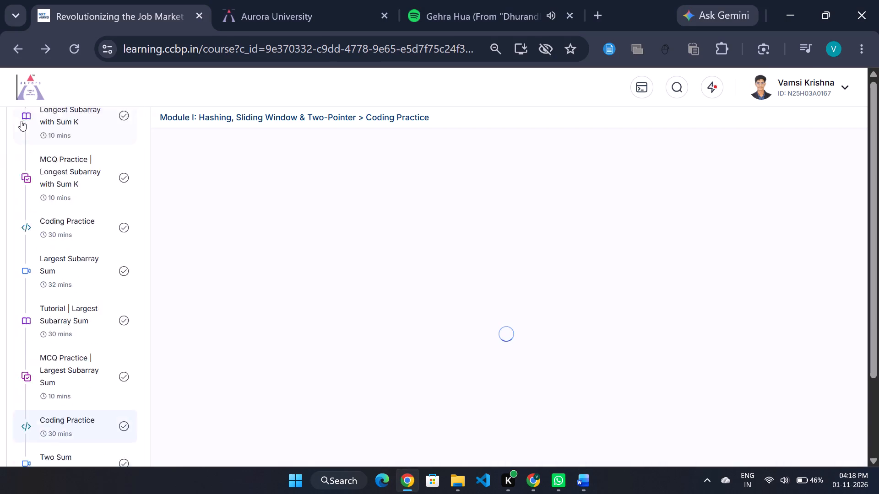
scroll(60, 216, "down", 4)
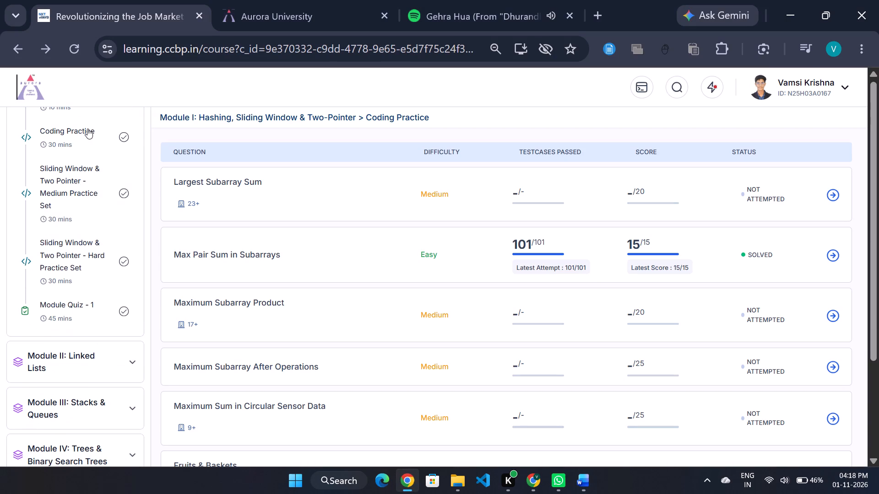
left_click(87, 129)
scroll(342, 244, "down", 6)
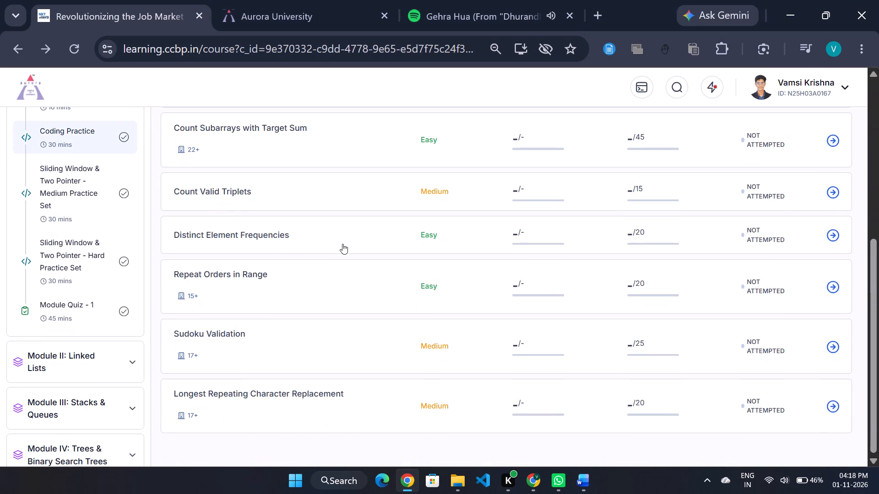
scroll(81, 254, "up", 1)
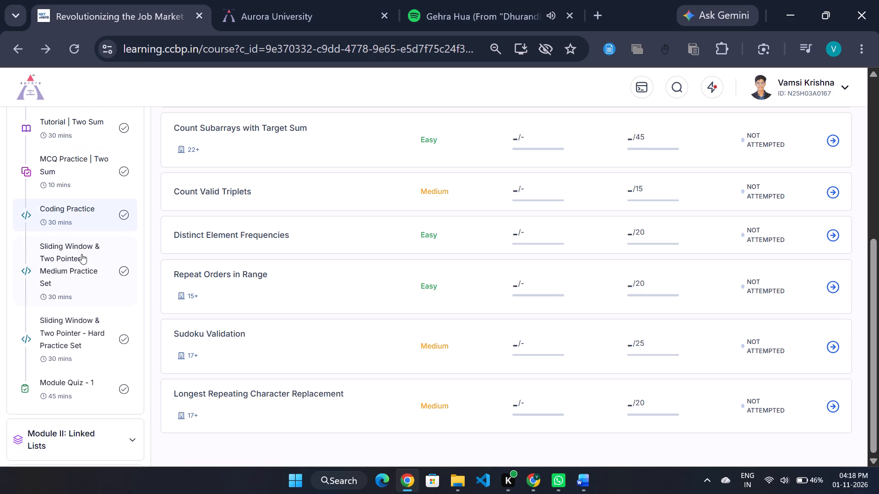
scroll(356, 269, "up", 5)
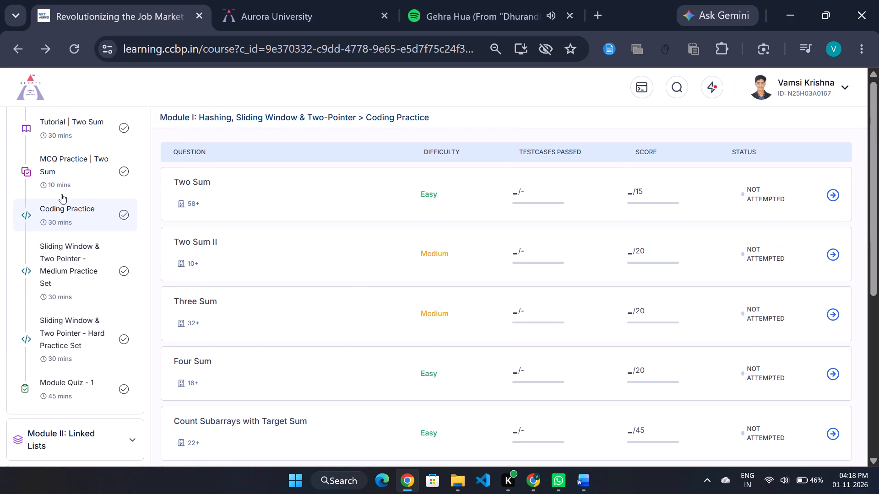
scroll(339, 248, "down", 5)
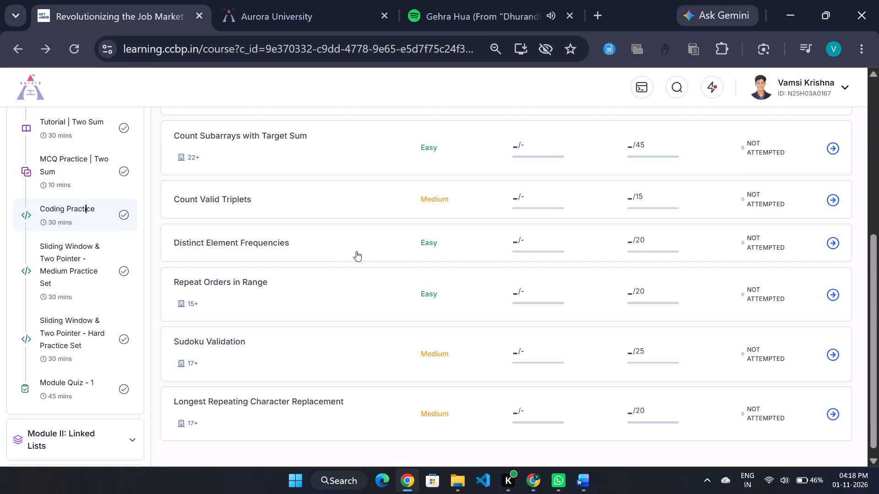
left_click(582, 489)
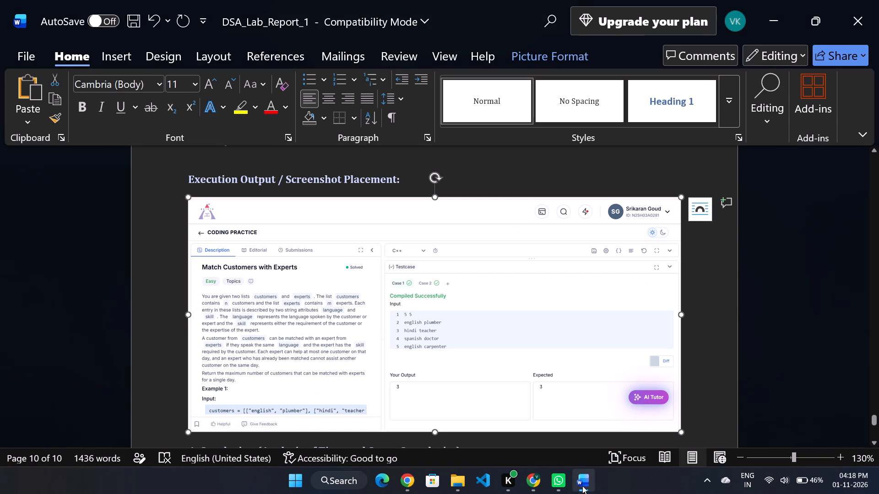
left_click(772, 0)
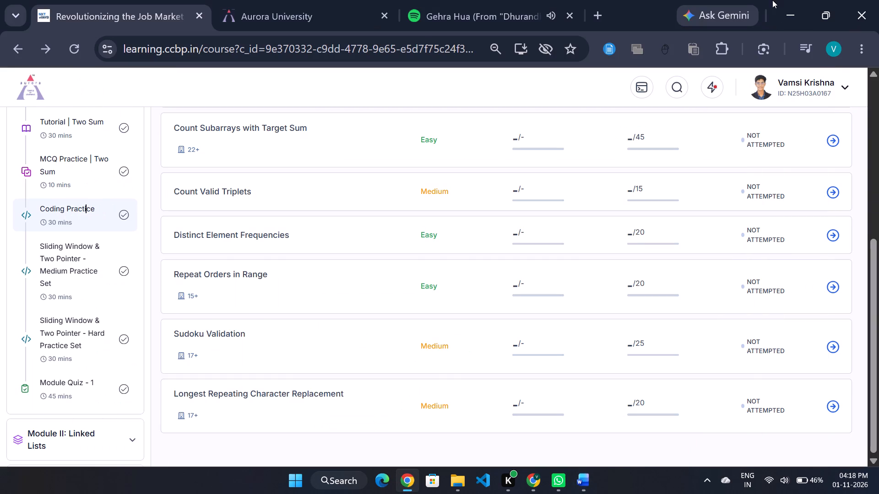
scroll(368, 264, "down", 6)
scroll(383, 262, "up", 4)
scroll(54, 166, "up", 2)
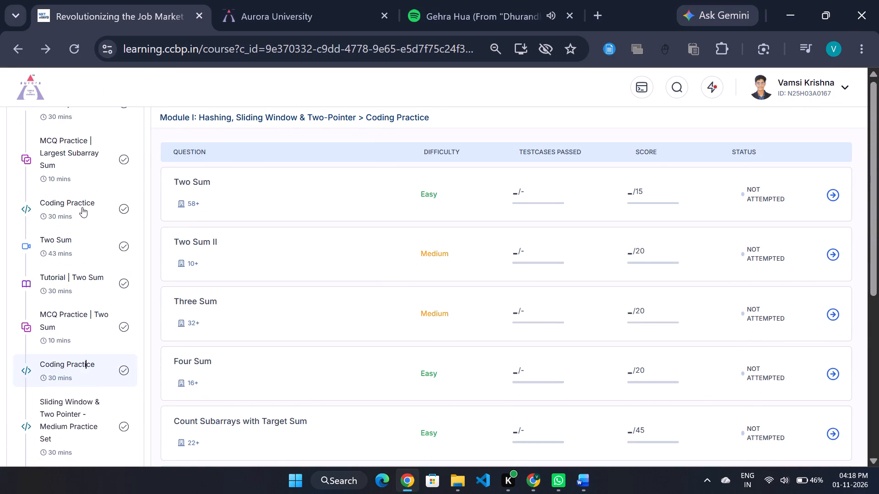
Look through the Largest Subarray Sum, Longest Subarray, Sliding Window and Prefix Sum coding practice sets for Match Customers with Experts.
left_click(82, 211)
scroll(304, 234, "down", 5)
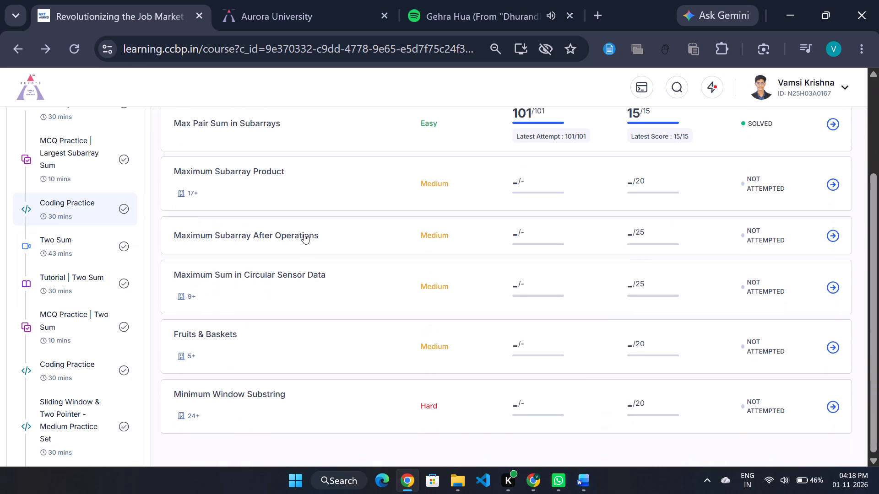
scroll(304, 234, "down", 2)
scroll(304, 234, "up", 5)
scroll(71, 210, "up", 2)
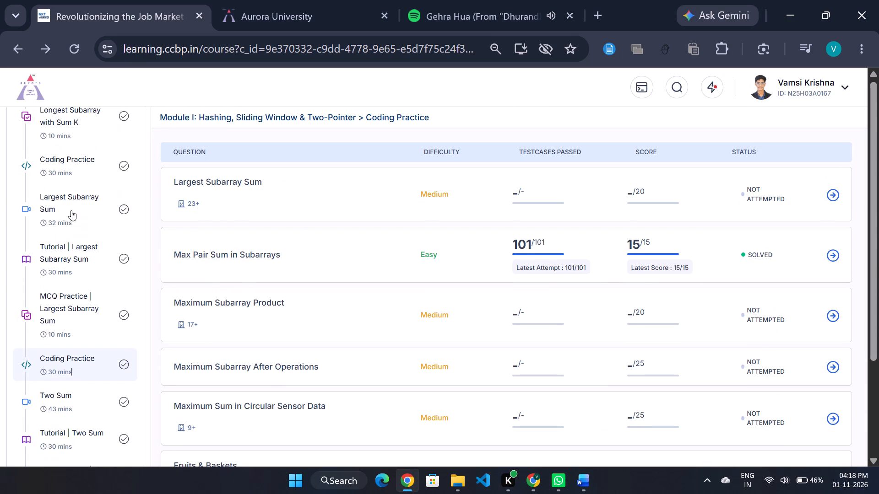
scroll(71, 210, "up", 1)
left_click(74, 230)
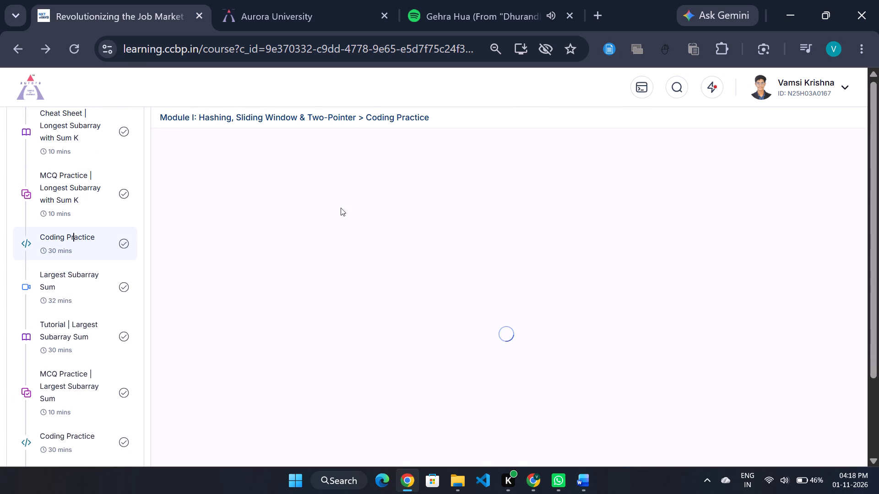
scroll(451, 213, "down", 6)
scroll(451, 213, "up", 5)
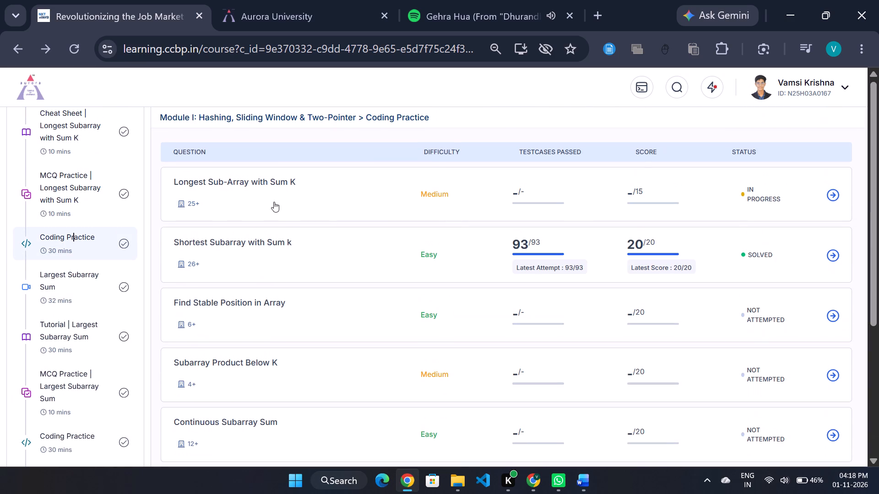
scroll(75, 195, "up", 2)
left_click(75, 194)
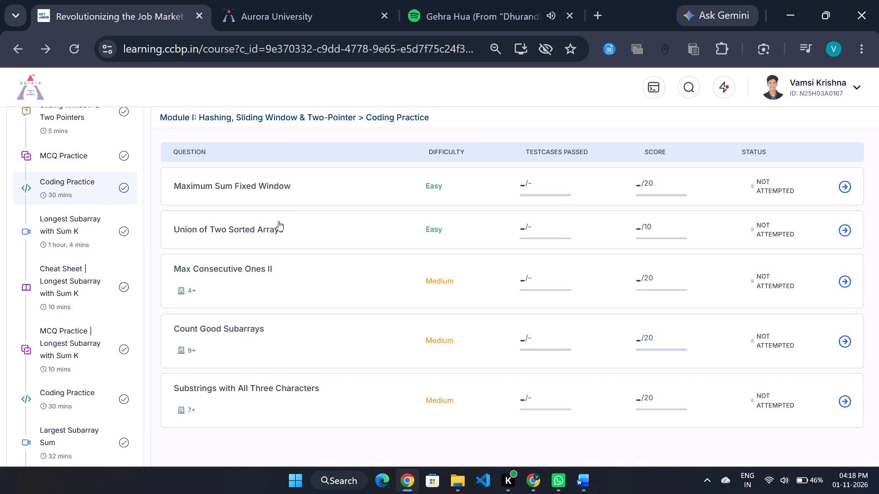
scroll(282, 222, "down", 4)
scroll(60, 221, "up", 3)
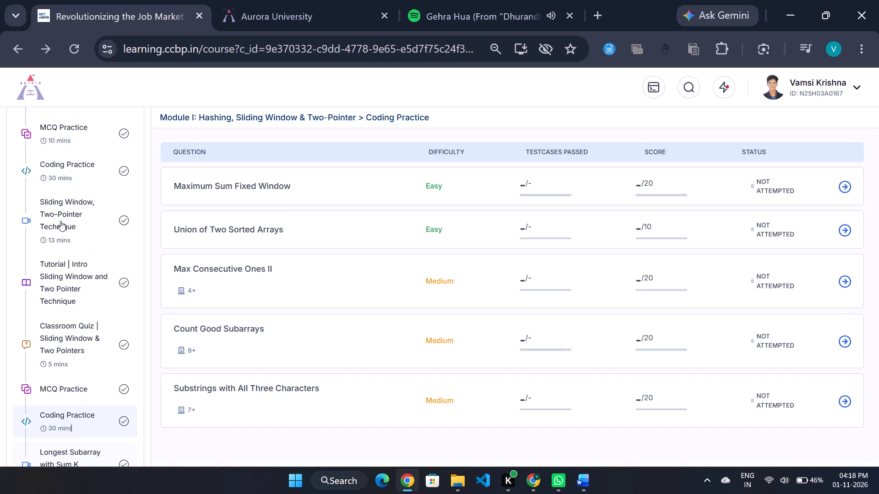
left_click(90, 171)
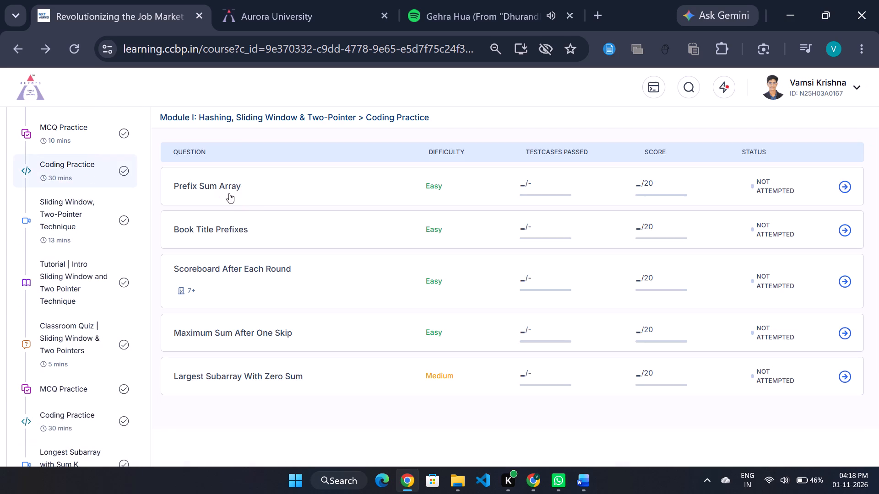
Open the Match Customers with Experts problem from the Coding Practice set of the Hashing topic.
scroll(98, 237, "up", 2)
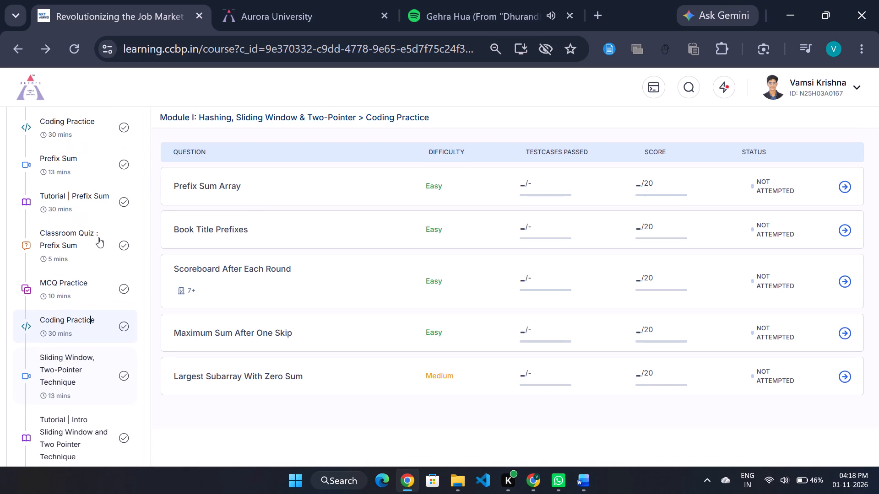
scroll(92, 255, "up", 2)
left_click(88, 277)
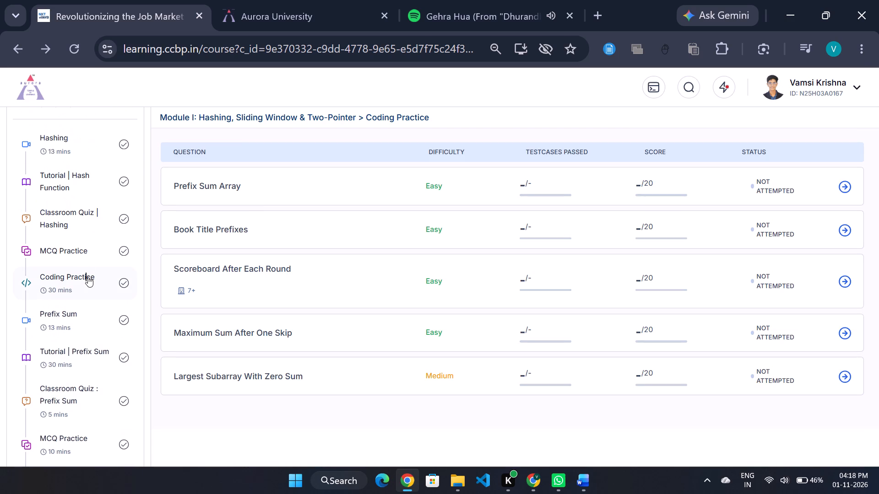
scroll(320, 263, "down", 6)
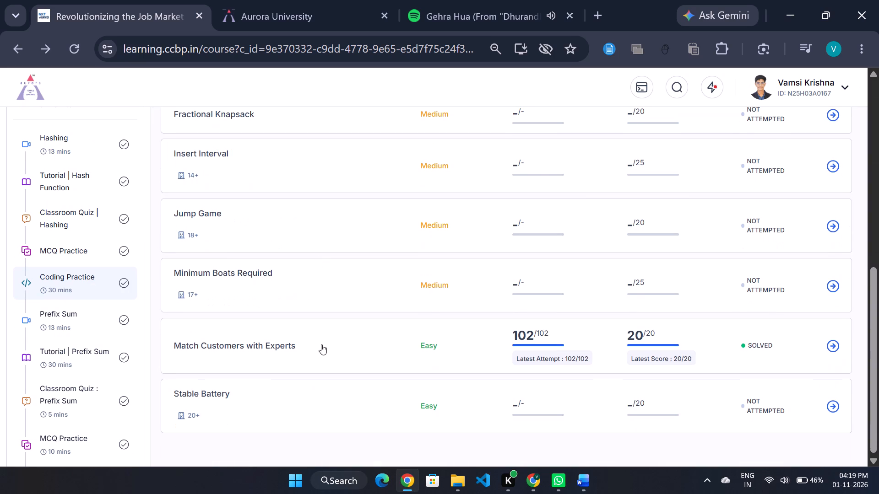
left_click(321, 344)
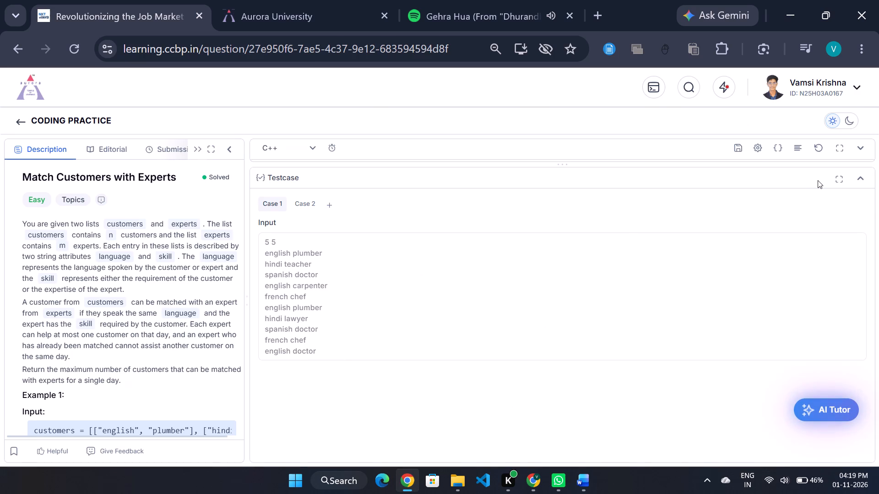
Run the Match Customers with Experts code and enlarge the test case area to show the input, output and expected output together.
key("ctrl+apostrophe")
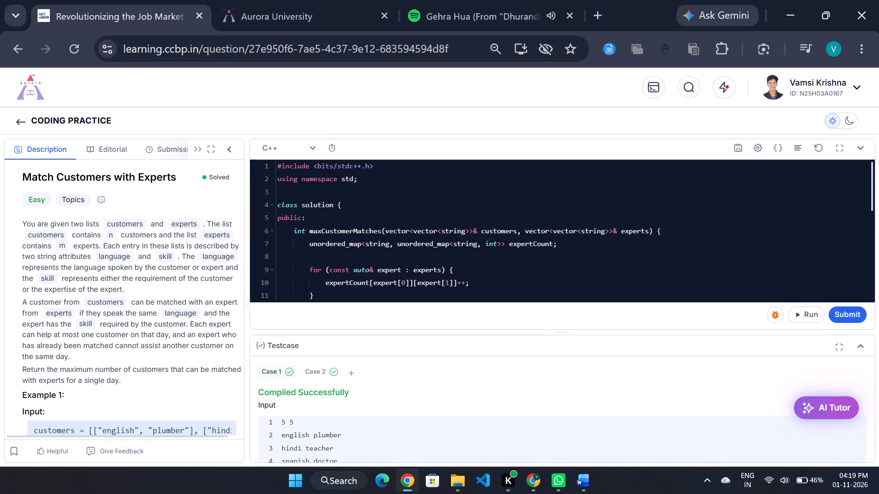
left_click_drag(591, 330, 589, 323)
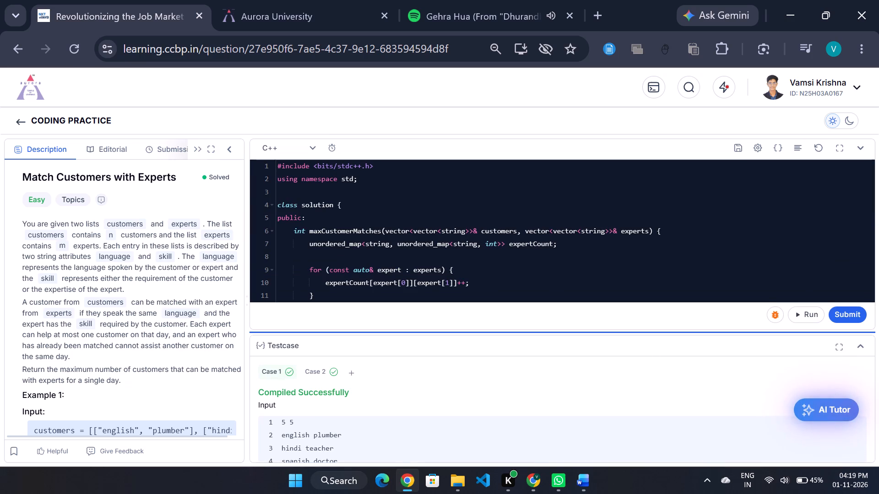
left_click_drag(589, 323, 563, 150)
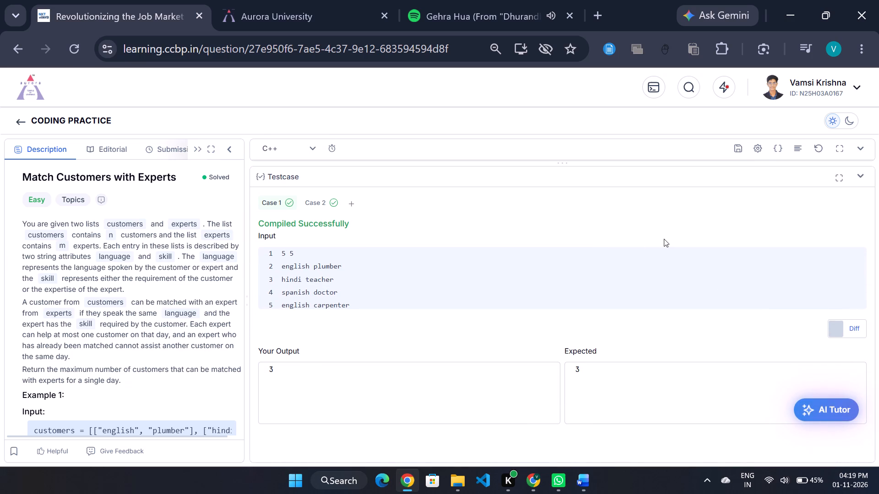
Capture a screenshot of the whole Match Customers with Experts page area, from the site header to the bottom of the page.
key("Print")
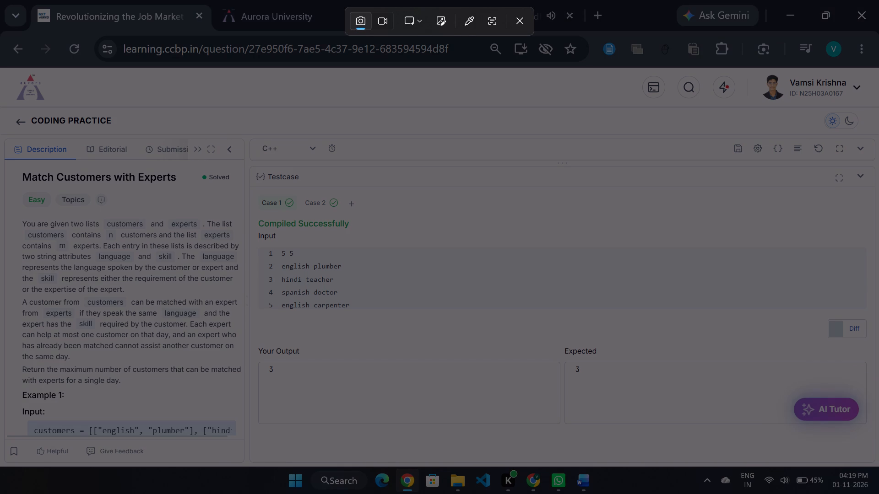
left_click_drag(5, 68, 430, 274)
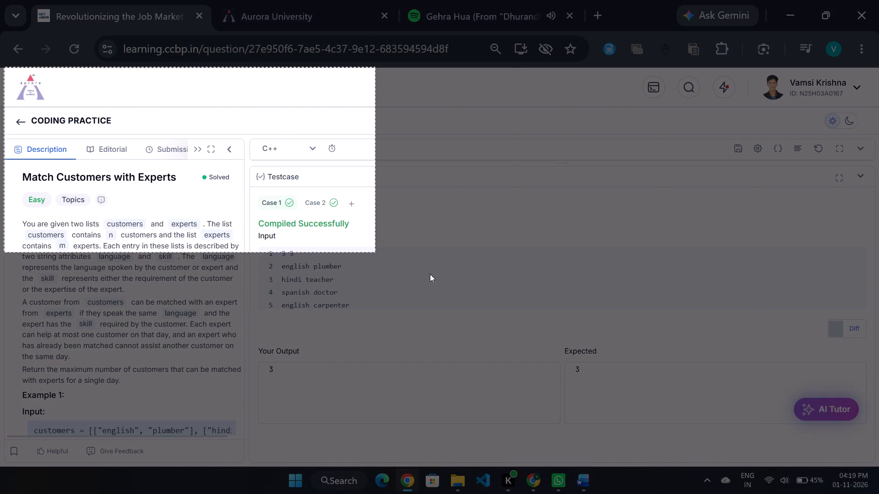
left_click_drag(430, 274, 878, 467)
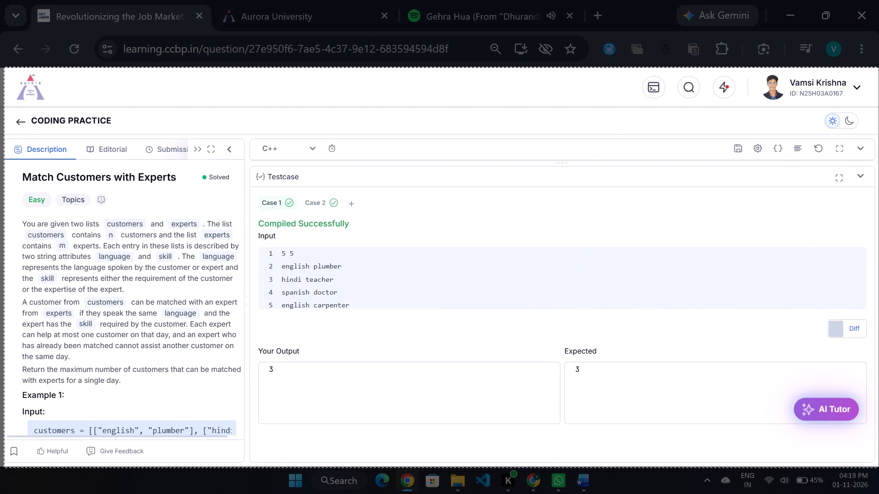
left_click_drag(878, 467, 878, 461)
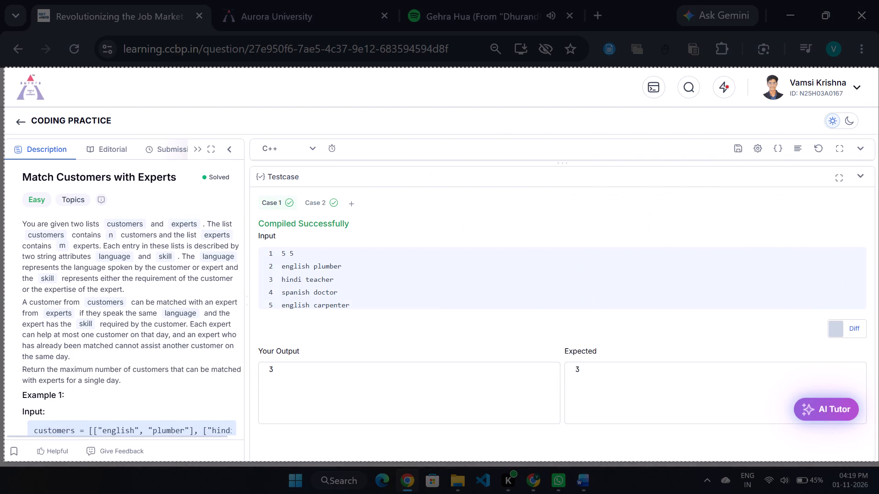
left_click_drag(878, 461, 878, 465)
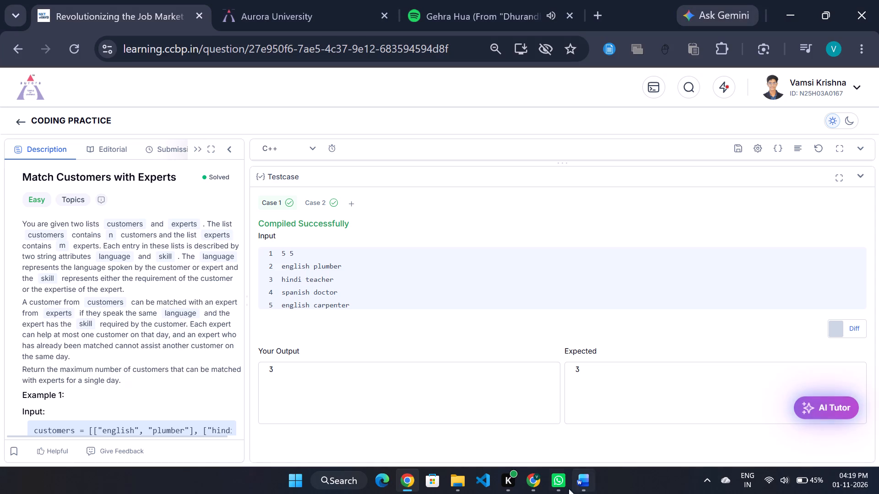
Switch to Word and replace the Match Customers execution screenshot with the newly captured one.
left_click(581, 484)
left_click(553, 371)
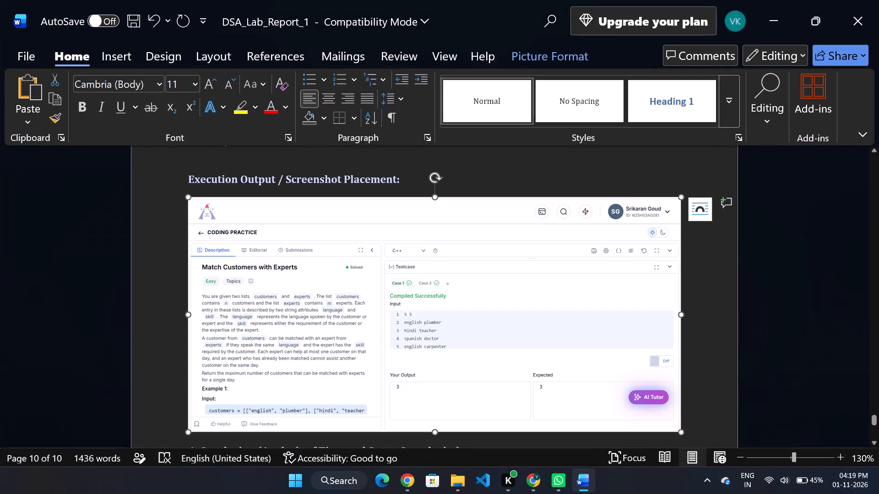
key("BackSpace")
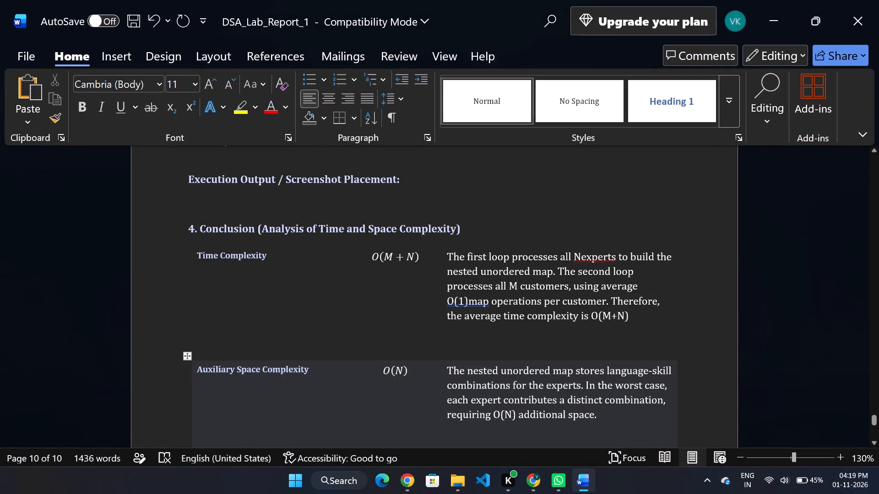
key("ctrl+v")
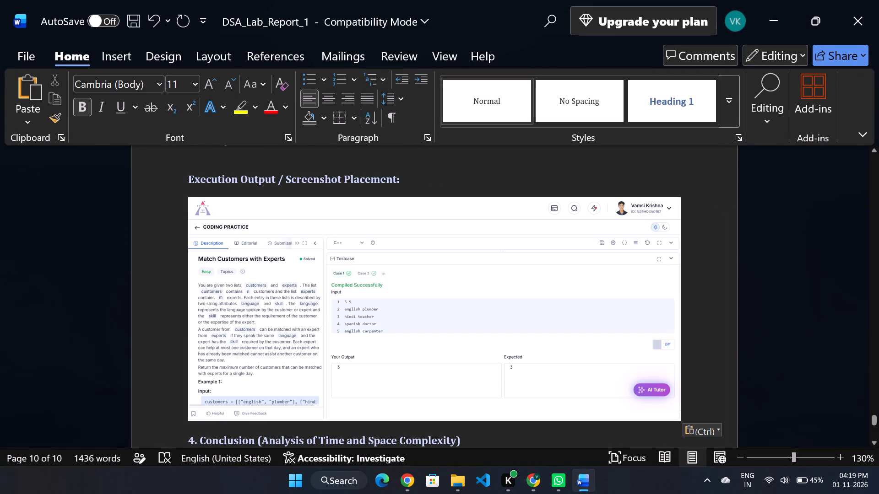
Try to remove the blank line between the complexity table and the Match Customers with Experts problem statement.
scroll(485, 310, "down", 9)
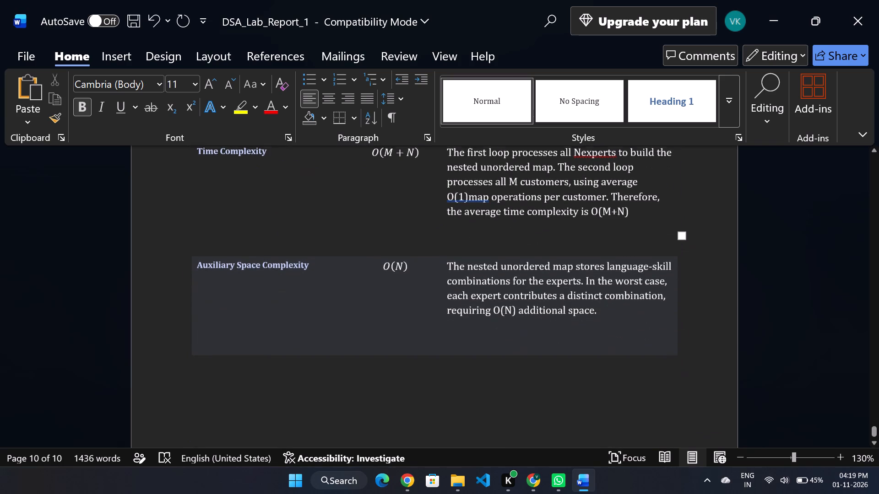
scroll(485, 310, "up", 14)
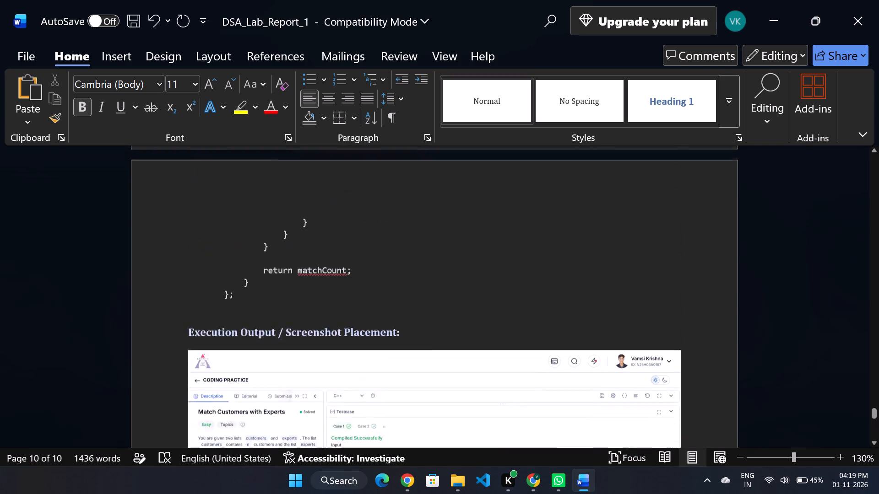
scroll(485, 310, "up", 20)
scroll(485, 310, "up", 6)
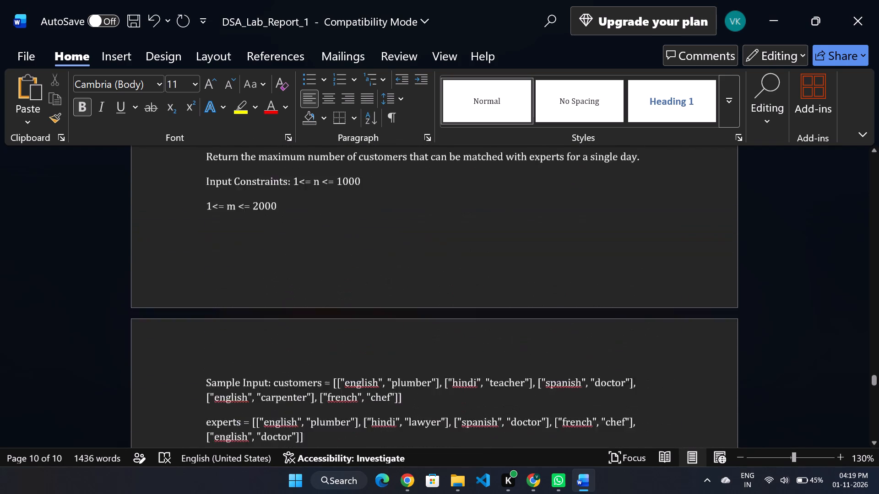
scroll(485, 310, "up", 8)
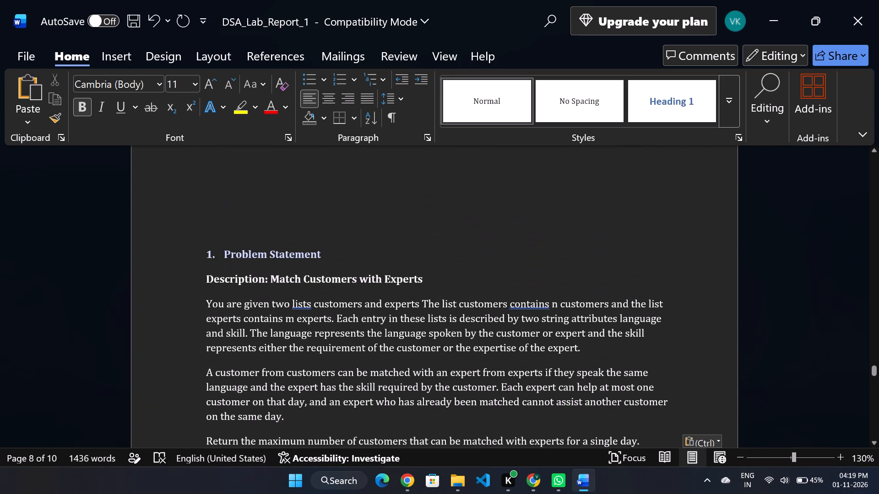
scroll(241, 220, "up", 3)
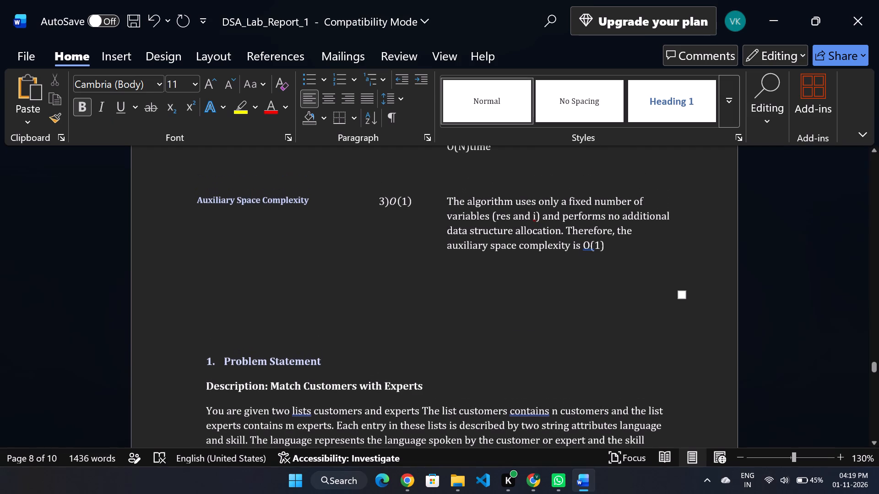
left_click(209, 342)
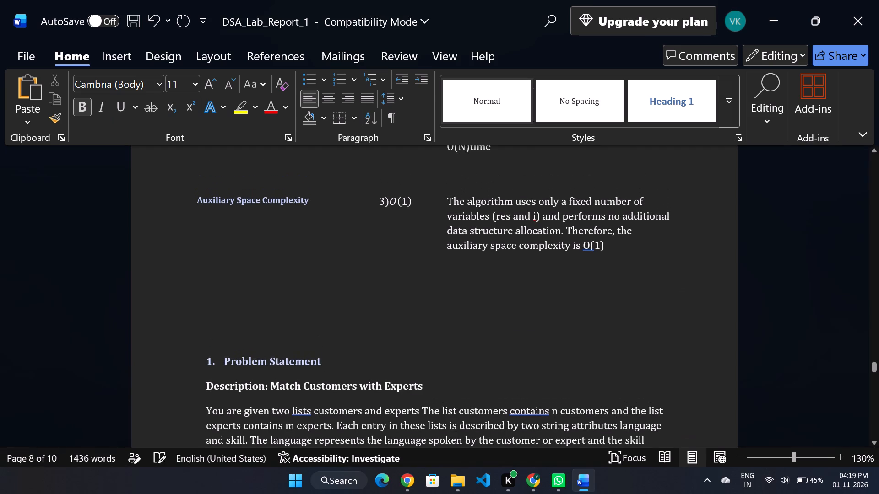
key("BackSpace")
key("BackSpace")
Set the default image resolution of DSA_Lab_Report_1 to High fidelity in the advanced Word options.
left_click(31, 57)
left_click(23, 445)
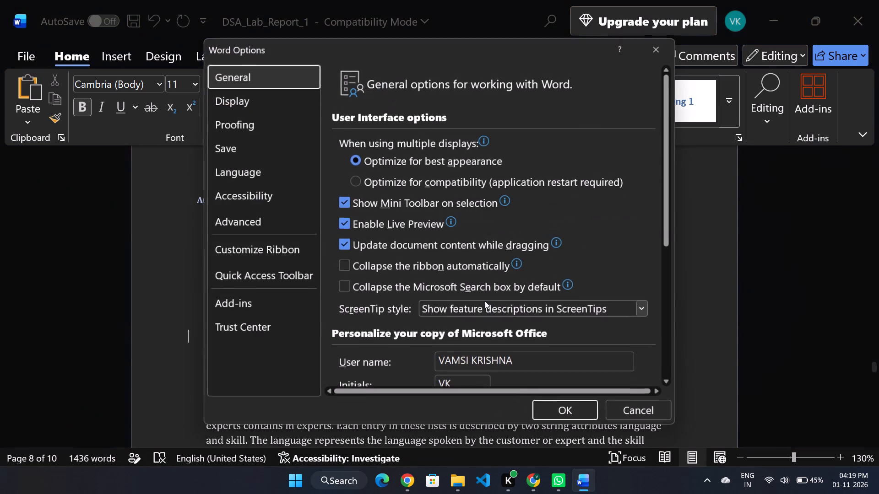
left_click(271, 216)
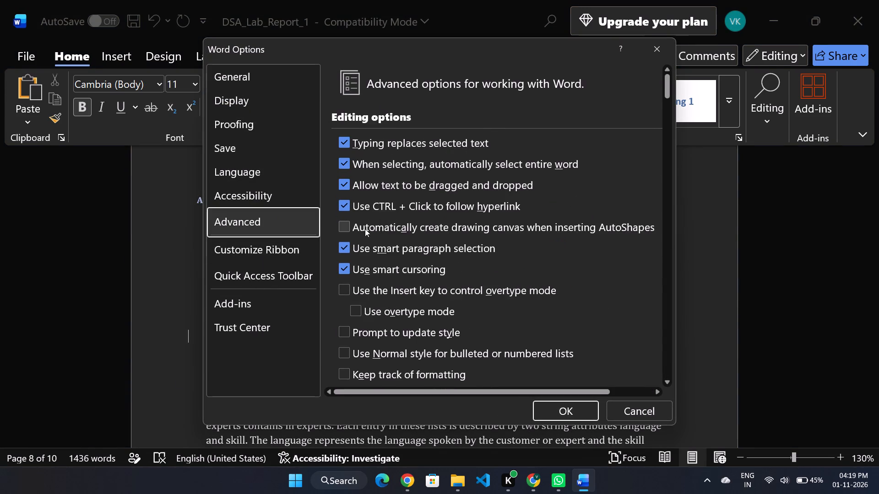
scroll(417, 227, "down", 11)
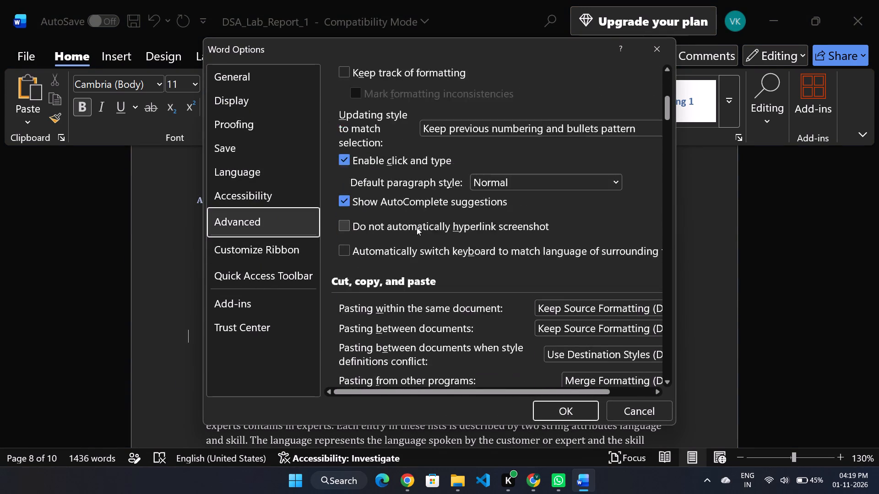
scroll(417, 227, "down", 11)
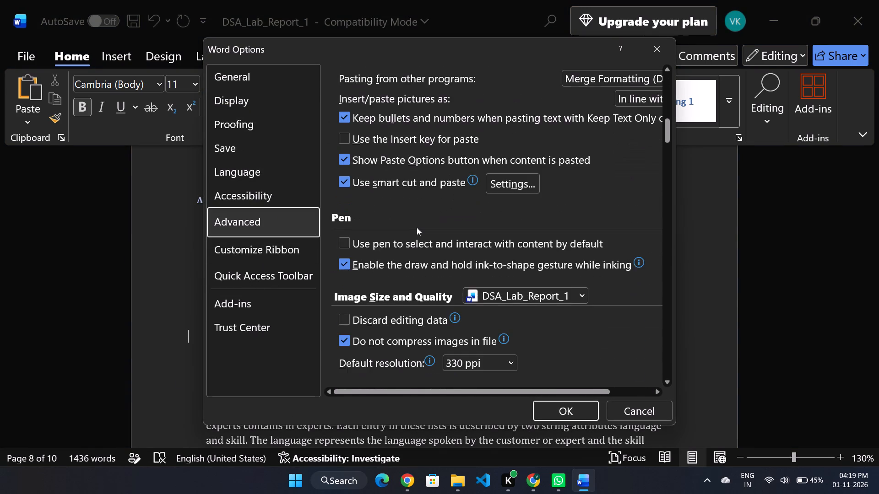
scroll(417, 227, "down", 3)
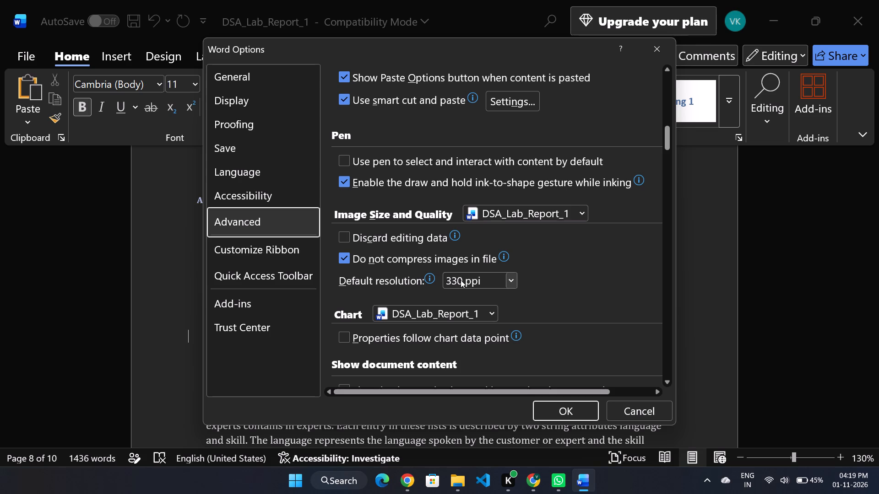
left_click(515, 280)
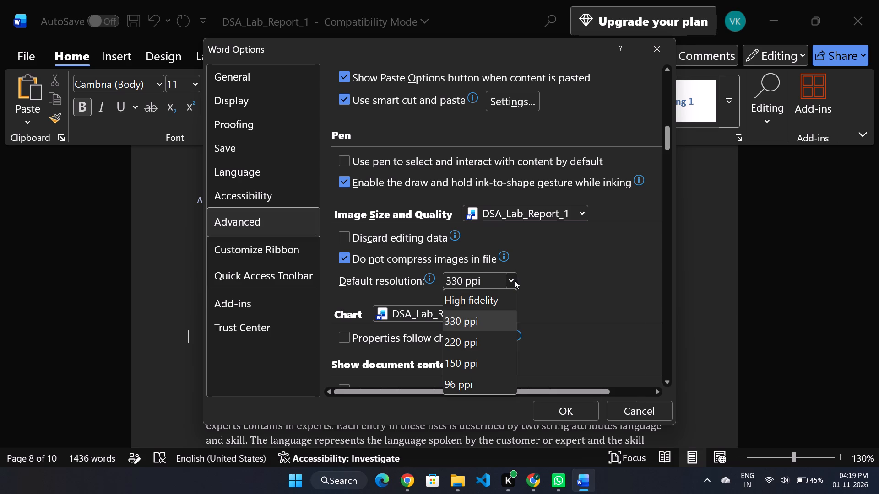
left_click(488, 301)
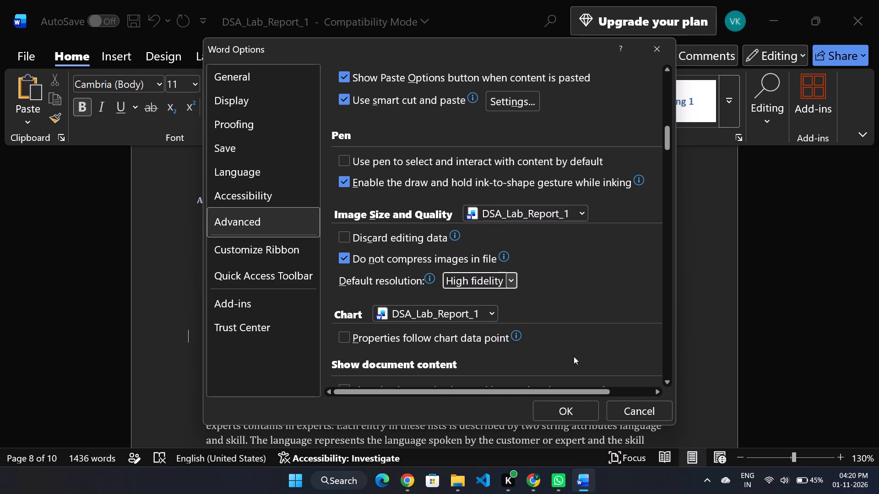
left_click(565, 416)
Reopen the advanced Word options and check the image size and quality settings for DSA_Lab_Report_1.
left_click(22, 49)
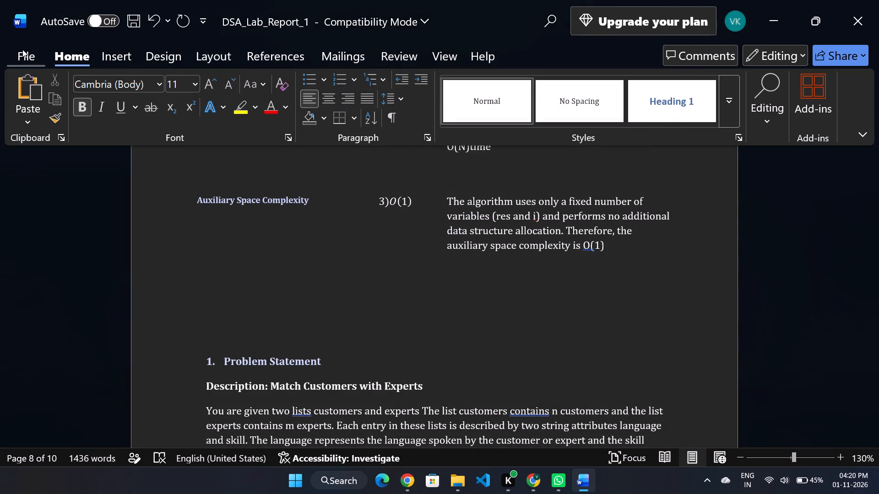
left_click(29, 446)
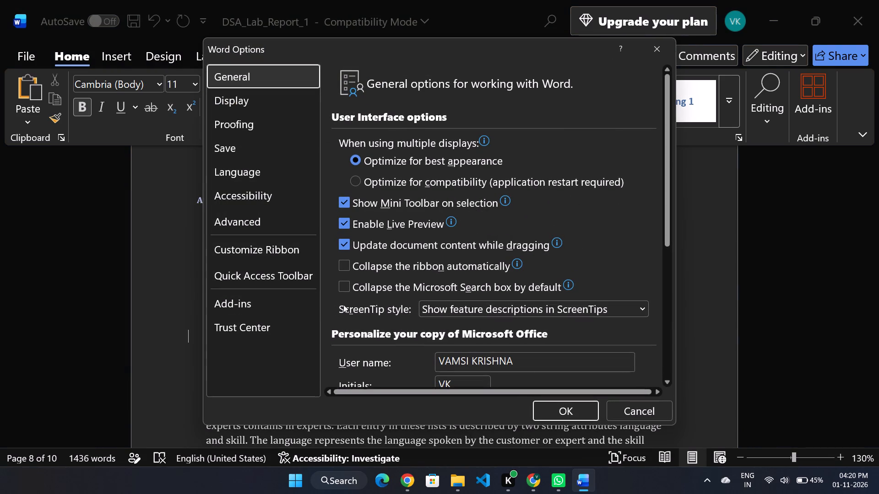
left_click(254, 230)
scroll(411, 234, "down", 15)
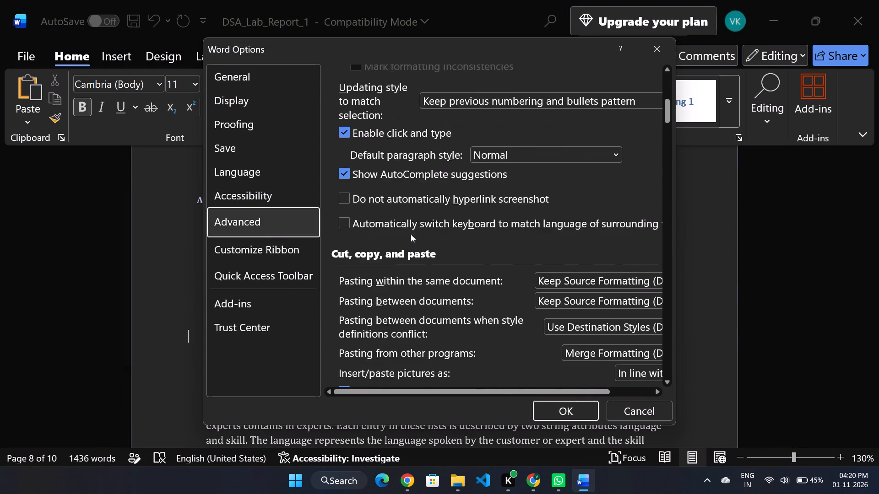
scroll(411, 234, "down", 11)
scroll(411, 234, "up", 2)
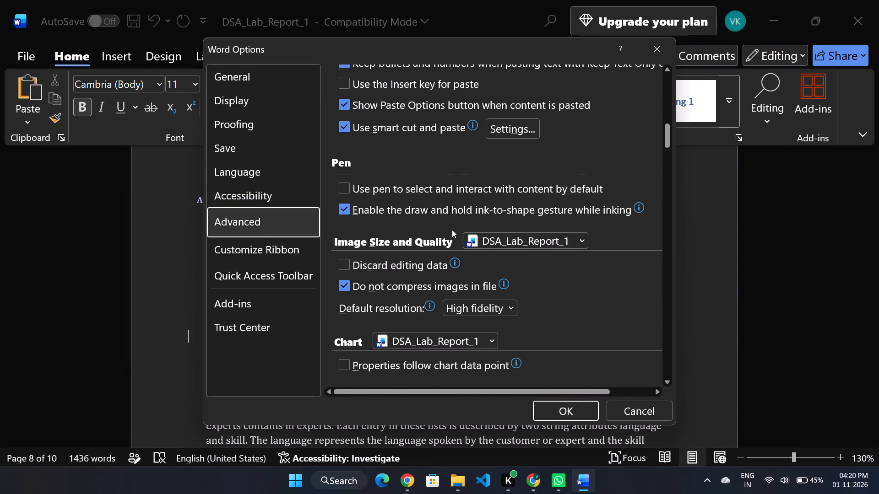
left_click(581, 408)
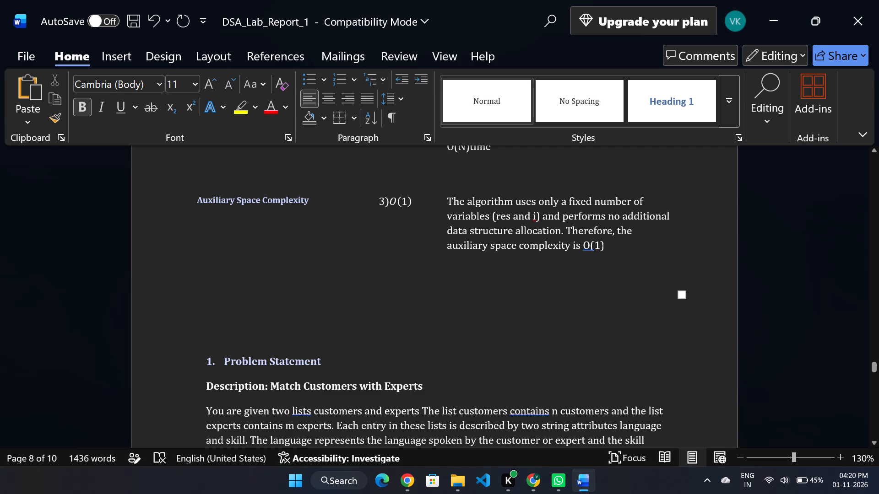
Print the whole report with Microsoft Print to PDF and save the output in the German folder as 1.
key("ctrl+p")
left_click(289, 198)
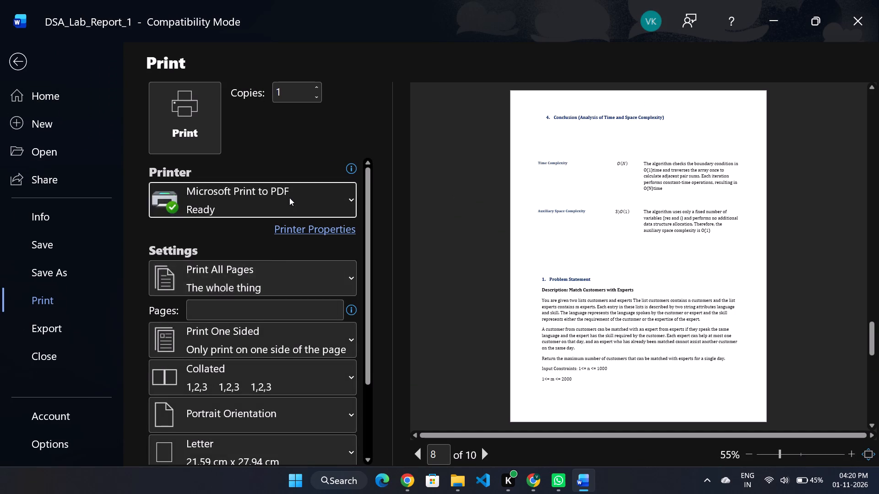
left_click(204, 144)
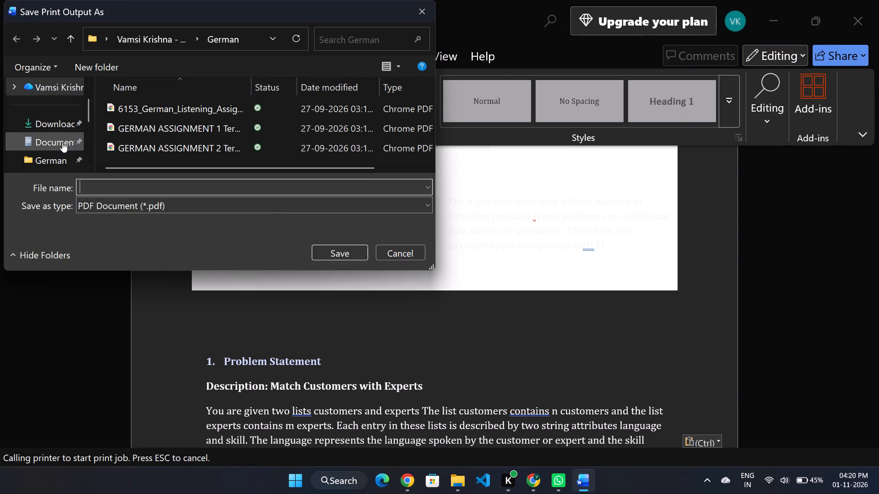
left_click(54, 156)
left_click(144, 188)
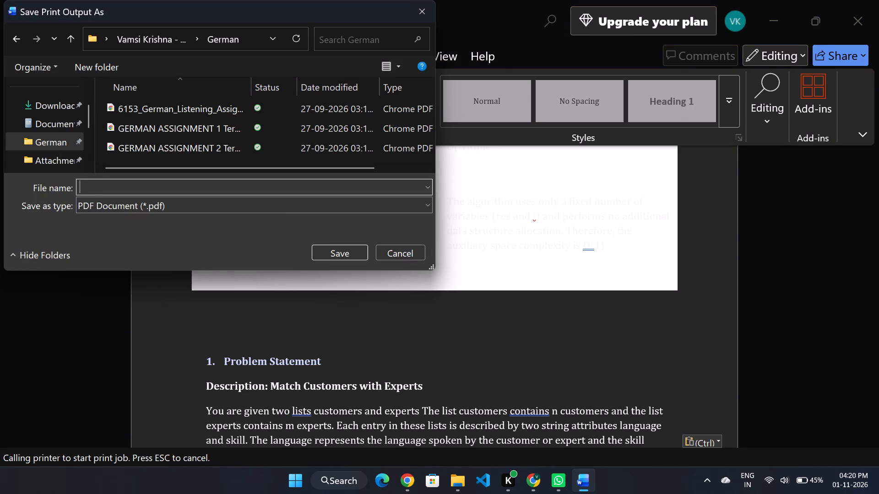
key("1")
left_click(345, 254)
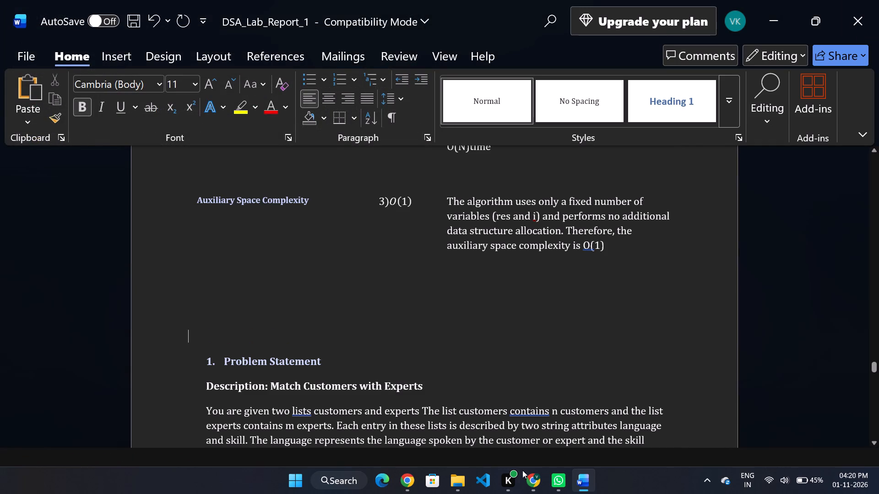
Switch to File Explorer and open the PDF named 1 from the German folder.
left_click(445, 483)
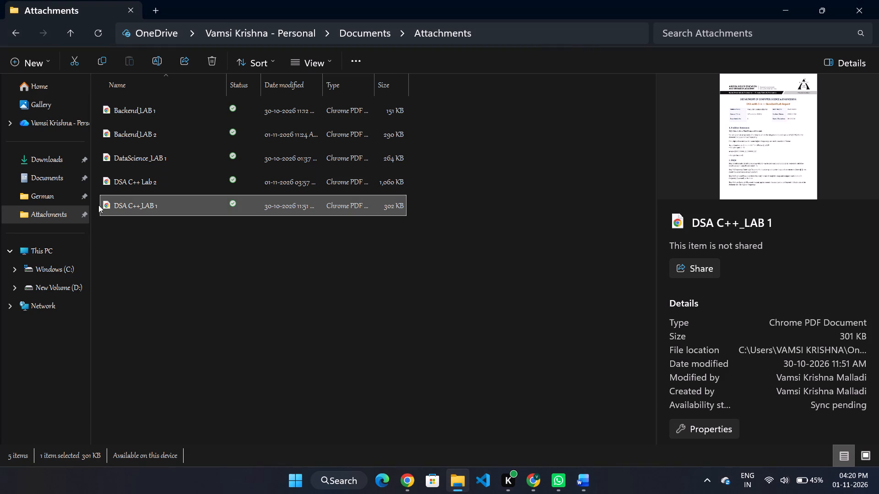
left_click(47, 202)
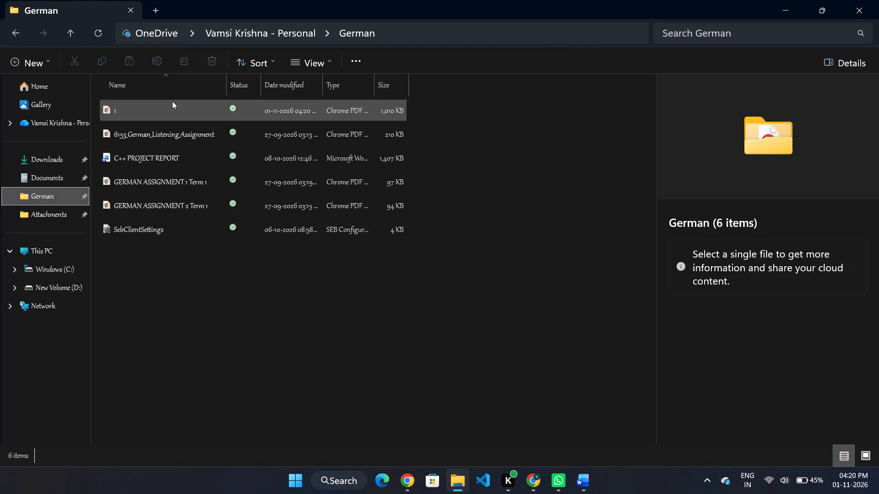
double_click(172, 101)
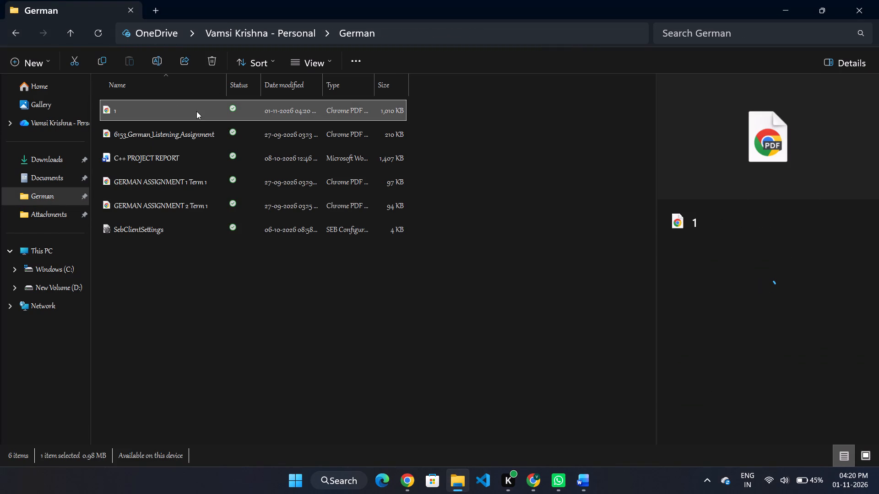
key("Return")
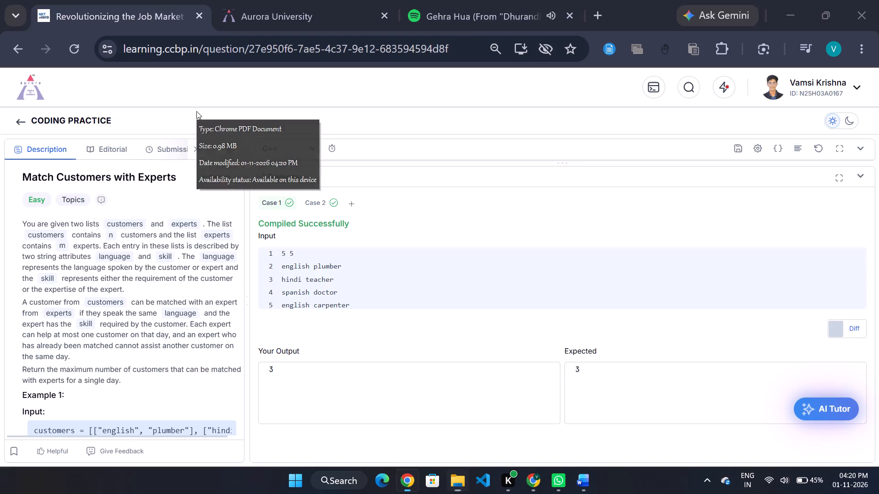
Review all pages of the exported PDF 1, examining the layout, code, execution screenshots and complexity conclusions for each problem.
scroll(464, 203, "down", 3)
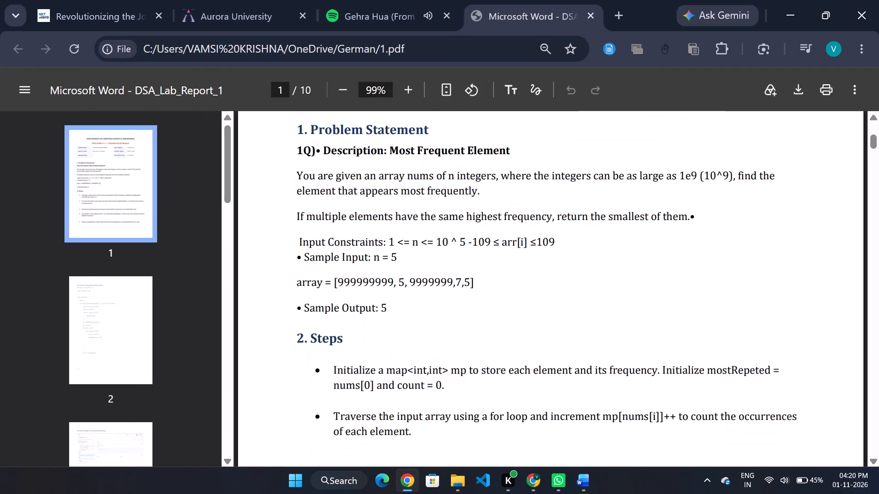
scroll(464, 203, "down", 6)
scroll(464, 203, "up", 11)
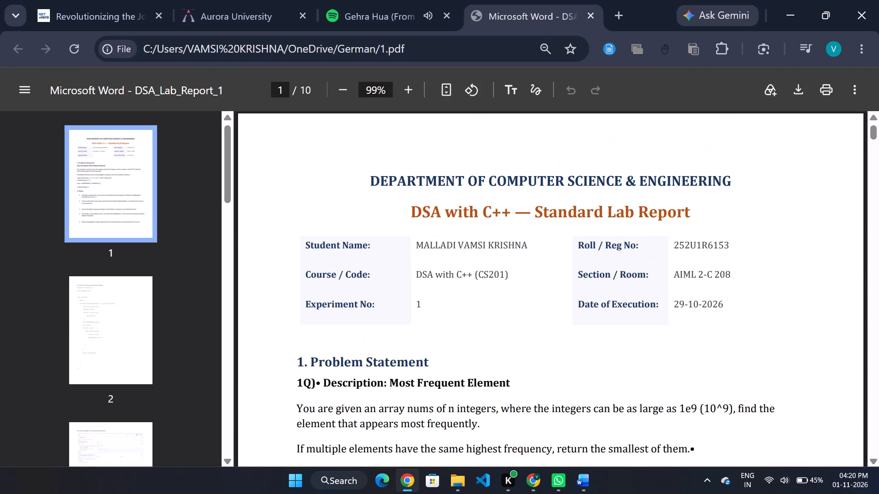
scroll(464, 203, "down", 7)
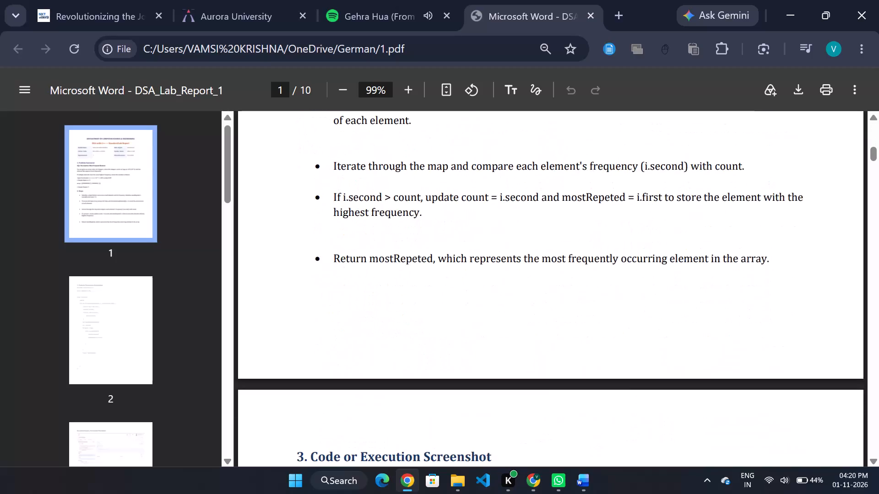
scroll(464, 203, "down", 11)
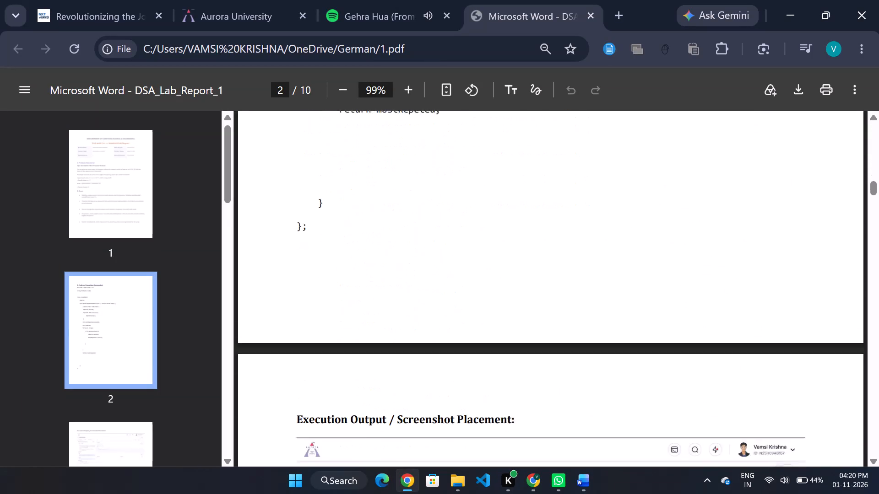
scroll(464, 203, "down", 8)
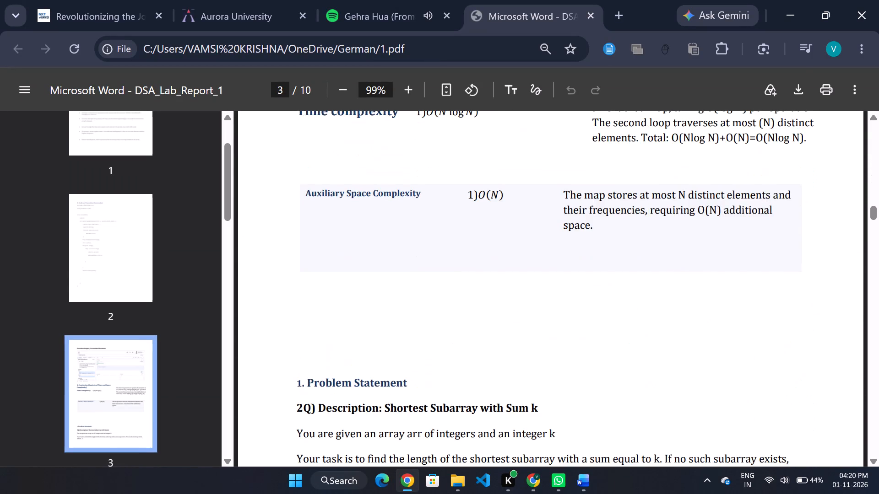
scroll(464, 203, "down", 14)
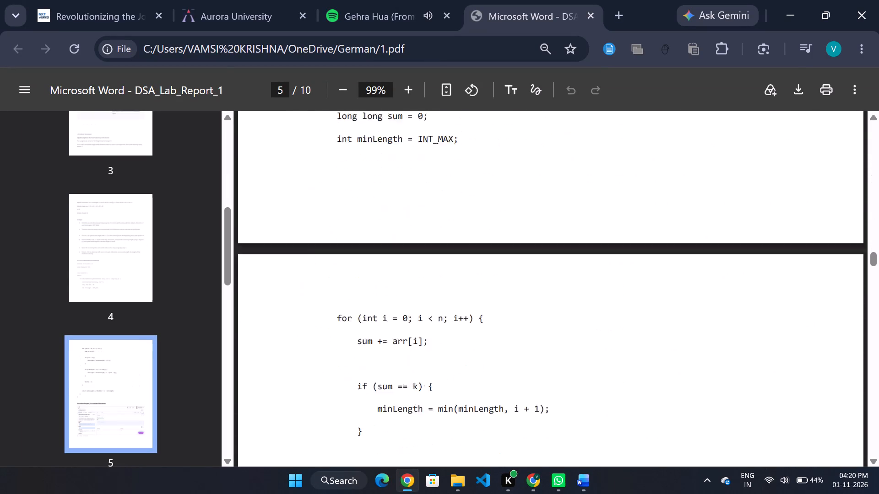
scroll(464, 203, "down", 10)
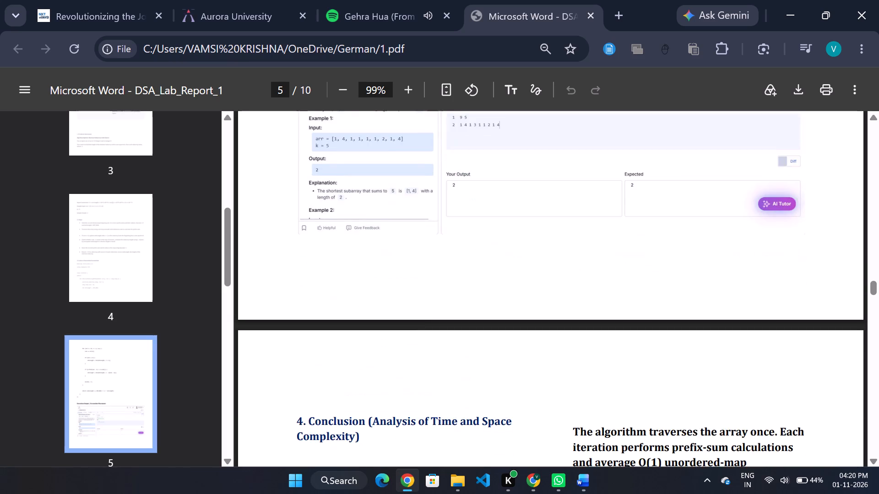
scroll(464, 203, "down", 17)
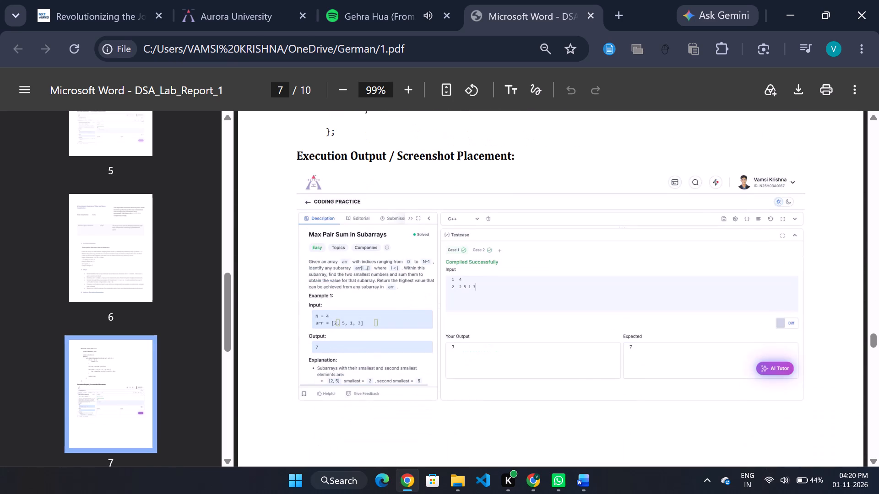
scroll(464, 203, "down", 6)
scroll(464, 203, "up", 2)
scroll(464, 203, "down", 6)
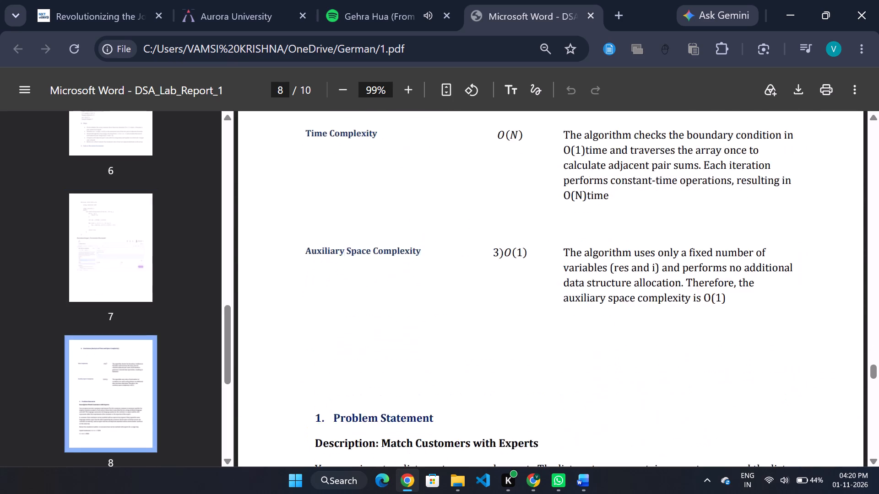
scroll(464, 203, "down", 20)
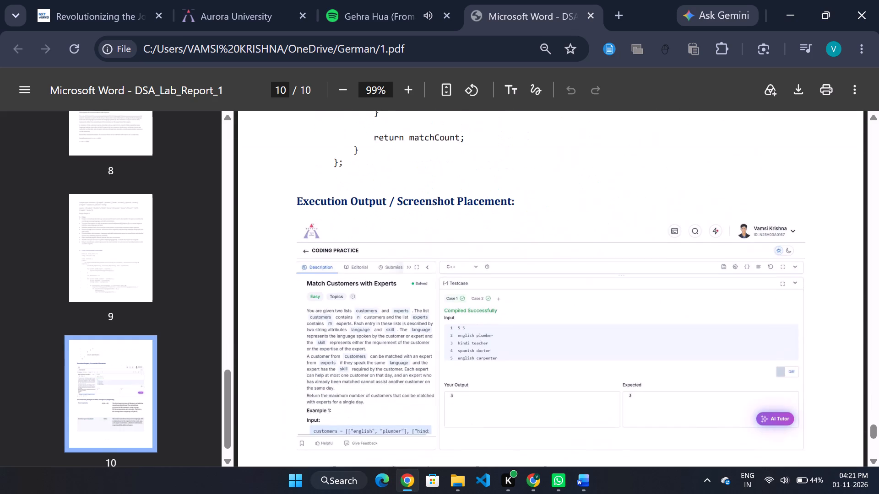
scroll(464, 203, "down", 11)
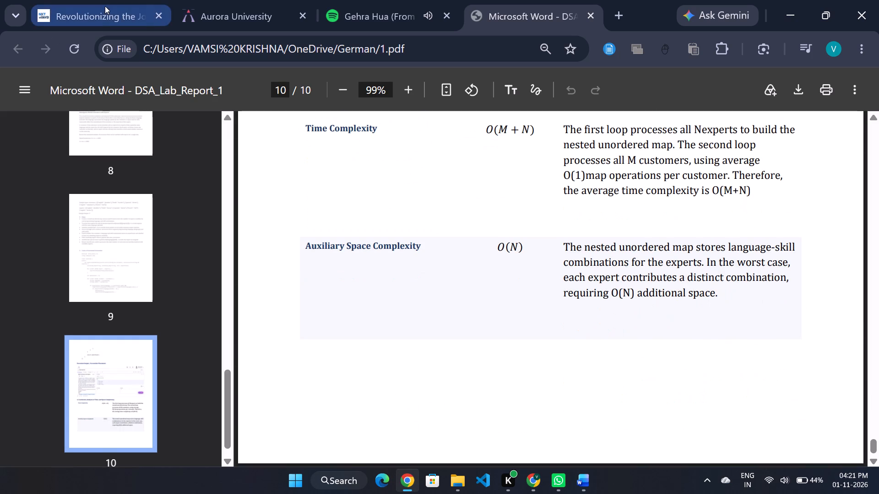
Upload the PDF named 1 from the German folder as the Lab Report 1 submission for Advanced Data Structures.
left_click(179, 0)
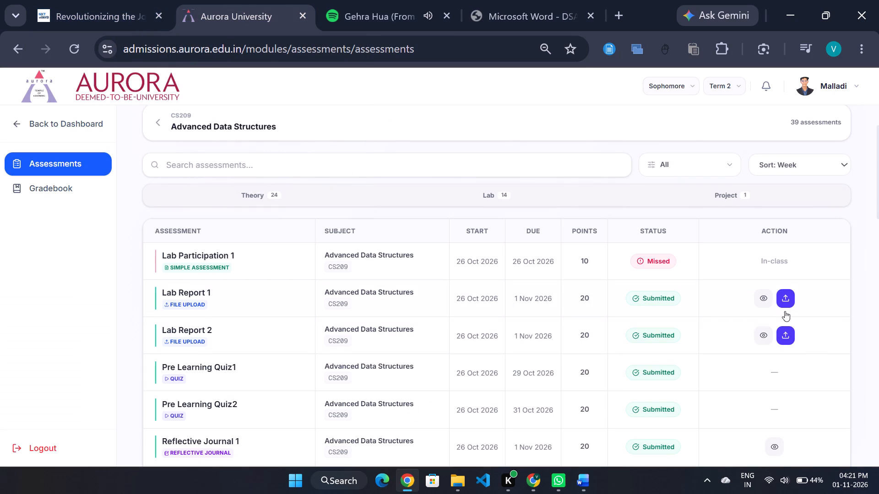
left_click(784, 300)
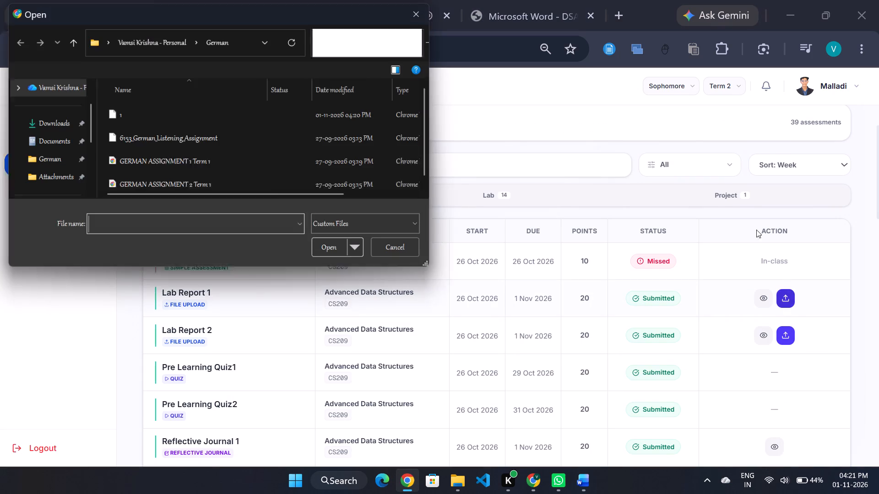
double_click(162, 125)
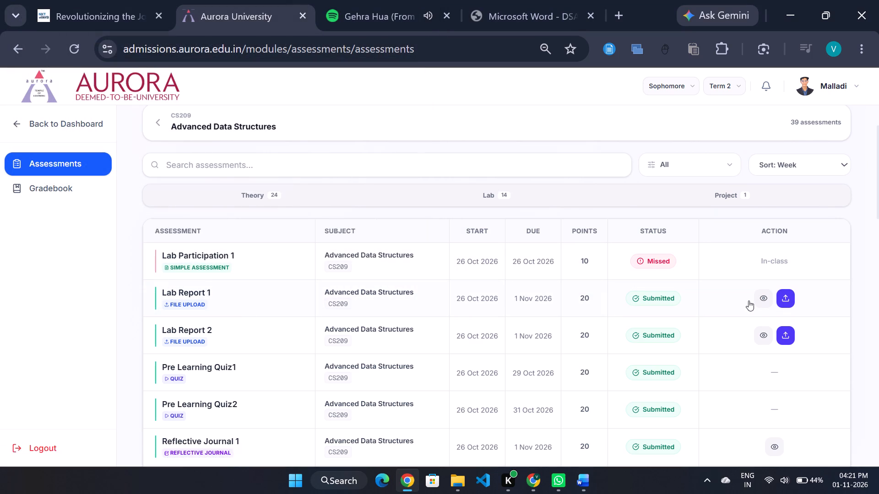
Open the submitted Lab Report 1 file, check its execution screenshot quality, and close both the local and submitted PDFs.
left_click(761, 297)
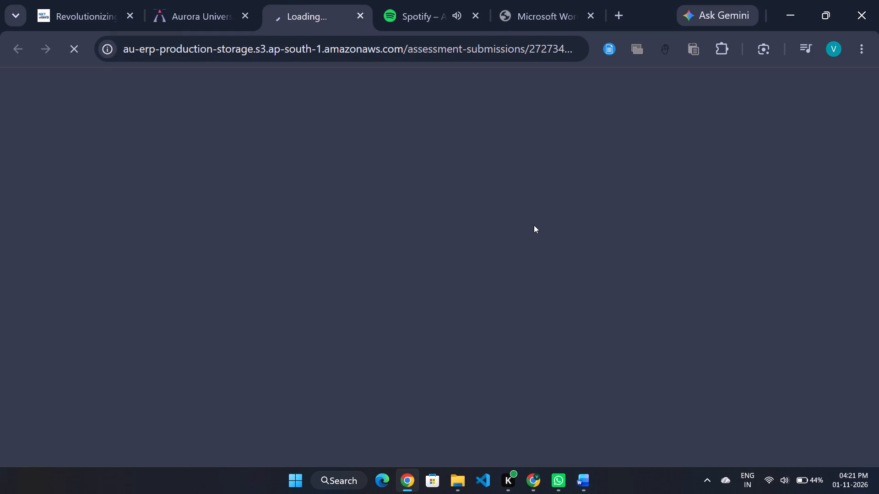
scroll(534, 225, "down", 18)
scroll(534, 225, "down", 5)
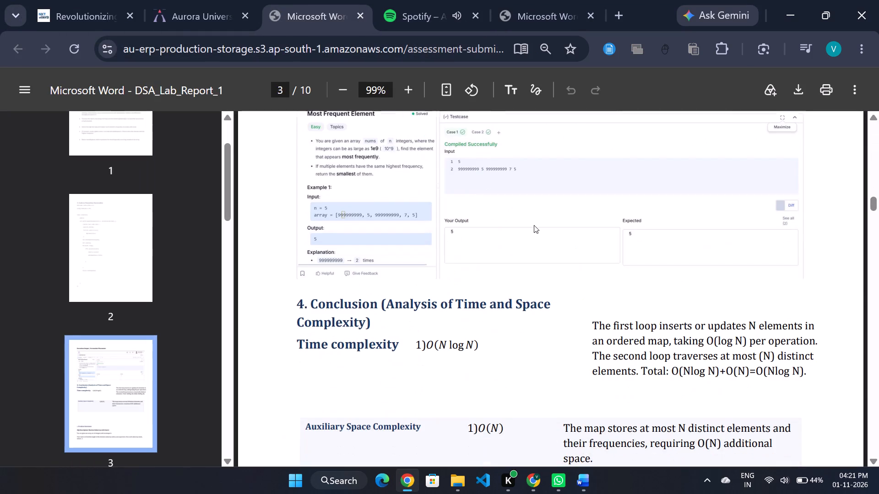
scroll(534, 225, "up", 2)
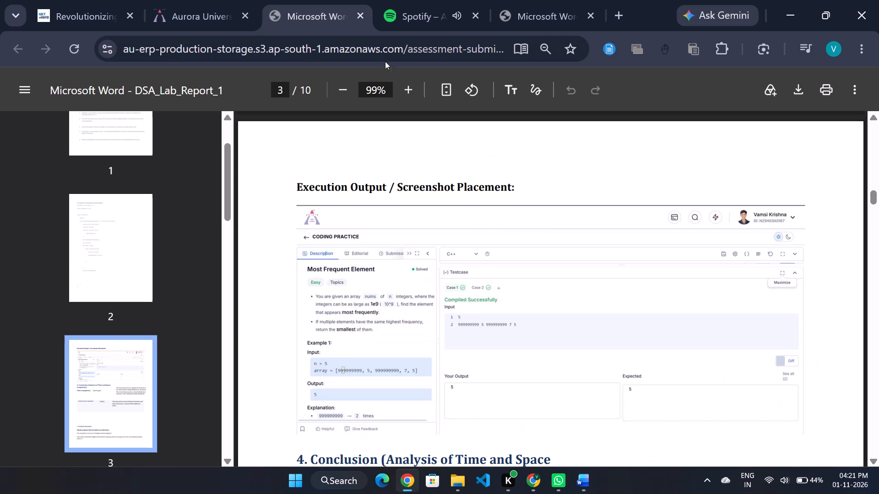
left_click(587, 17)
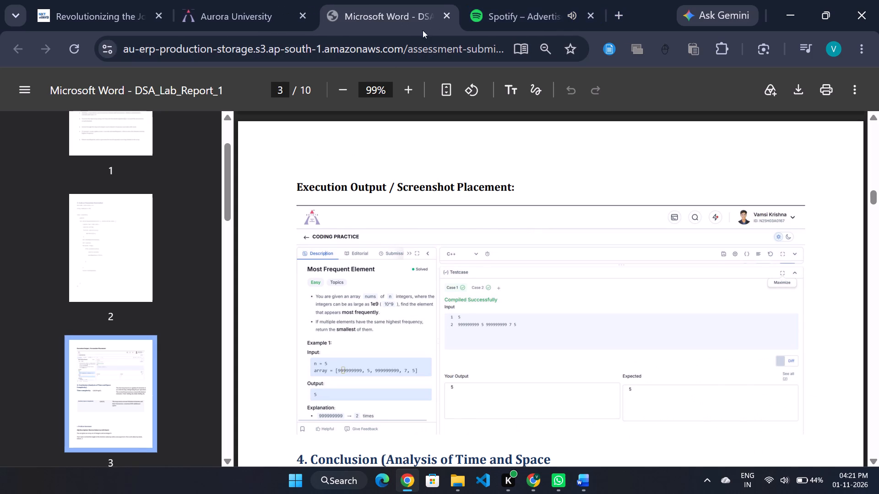
left_click(443, 15)
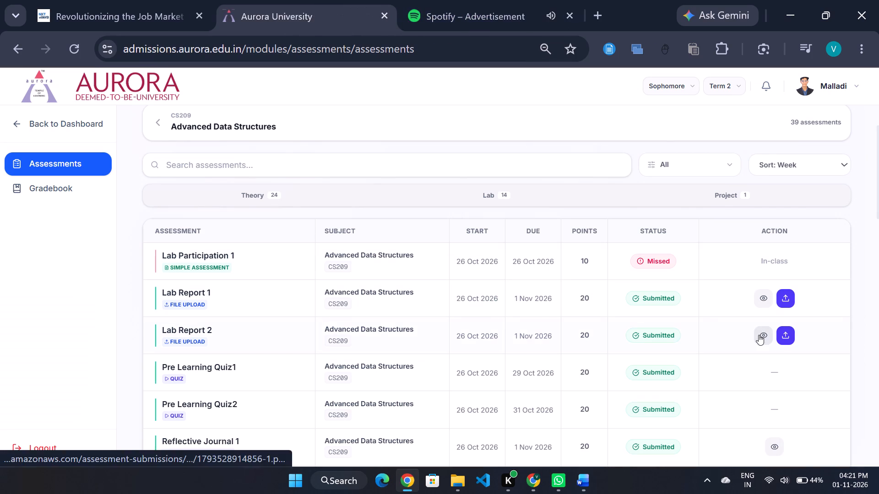
Open the submitted Lab Report 2 file, check its execution screenshot, and close it along with the Aurora University page.
left_click(759, 335)
scroll(644, 280, "down", 14)
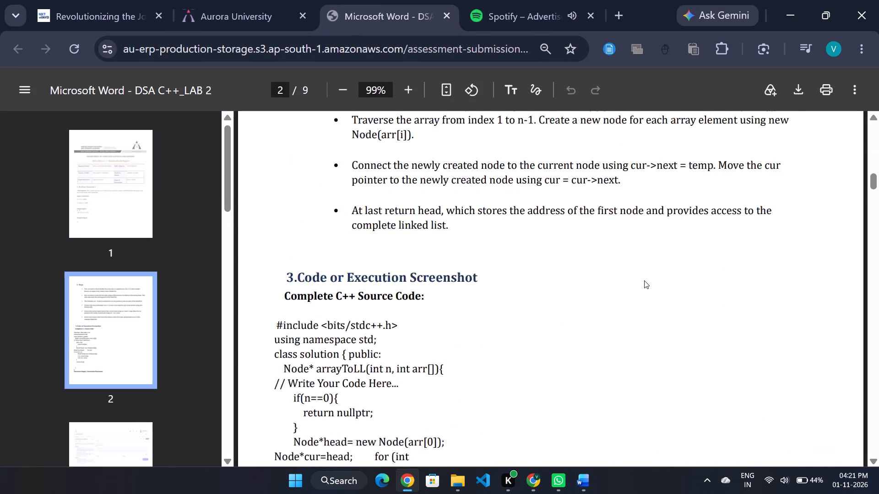
scroll(644, 280, "down", 8)
scroll(644, 280, "up", 1)
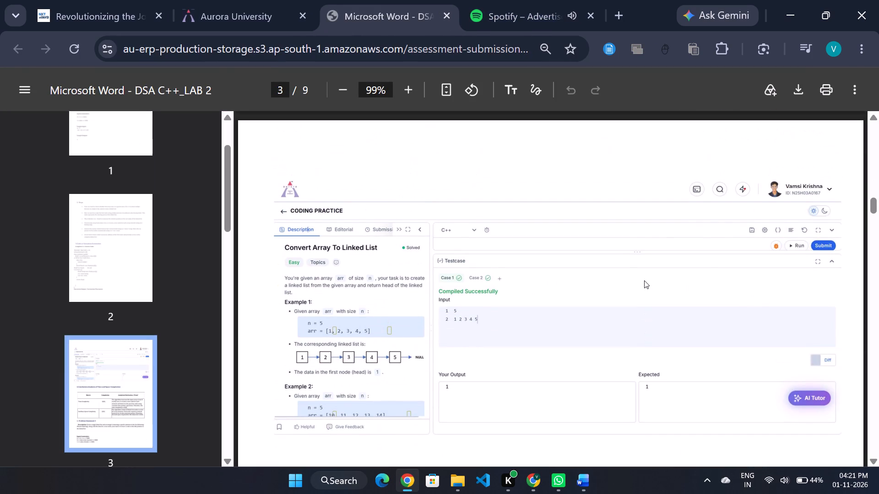
left_click(302, 15)
left_click(302, 15)
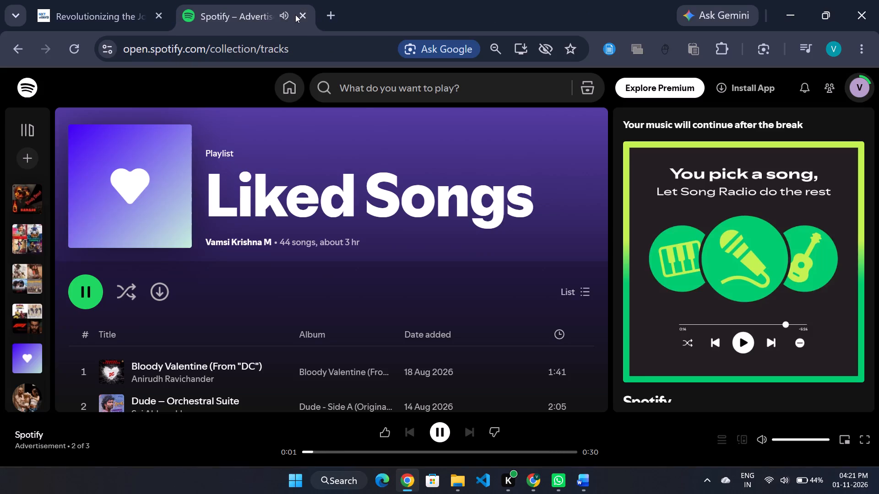
Reopen the Aurora University portal in a new tab and check the Advanced Data Structures assessment submissions.
left_click(329, 12)
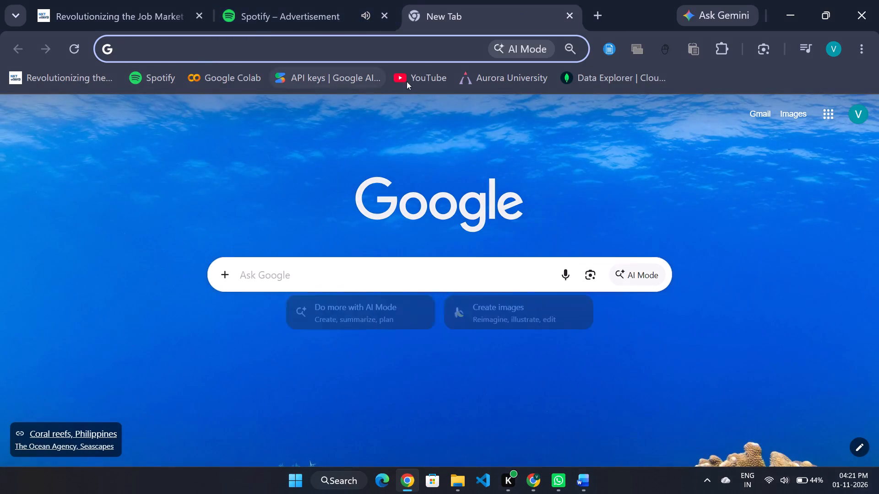
left_click(472, 77)
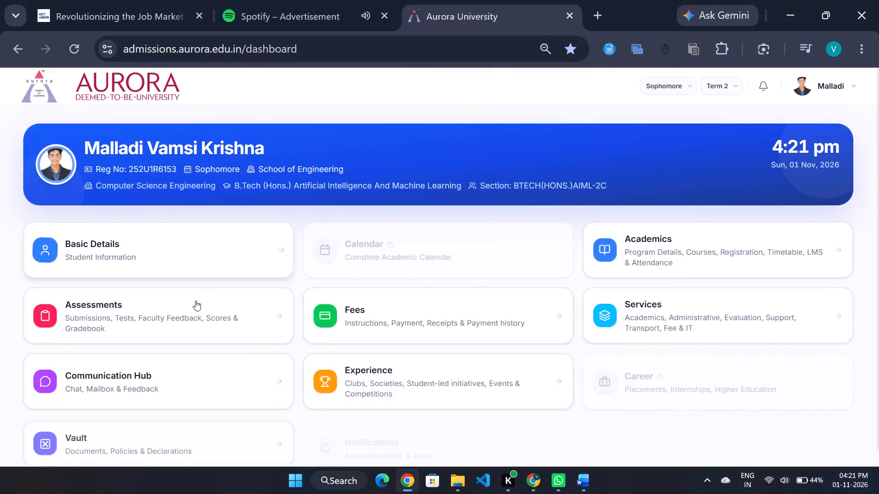
left_click(195, 304)
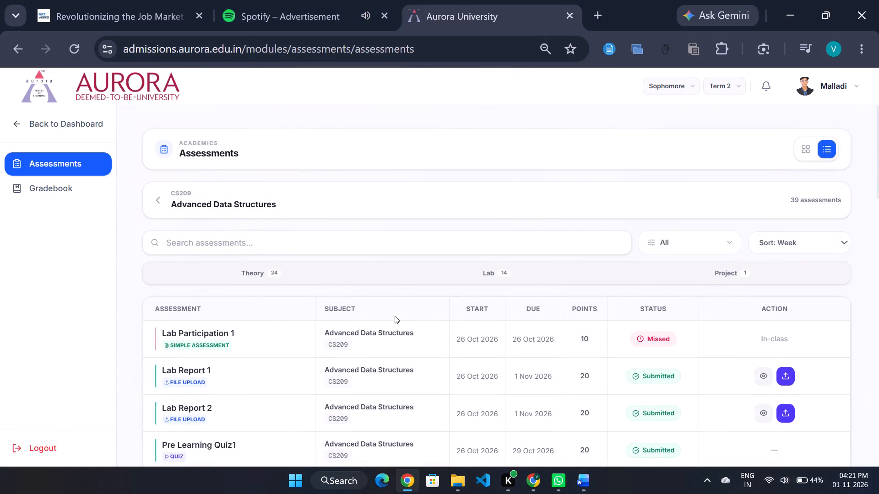
scroll(599, 320, "down", 3)
scroll(599, 320, "up", 2)
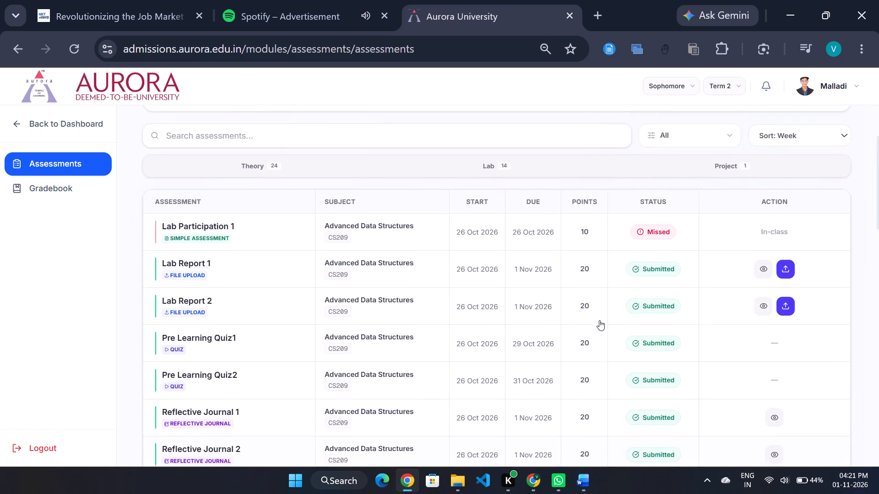
scroll(599, 320, "up", 1)
Return to the course overview and check the submissions for Backend Development Fundamentals.
left_click(162, 201)
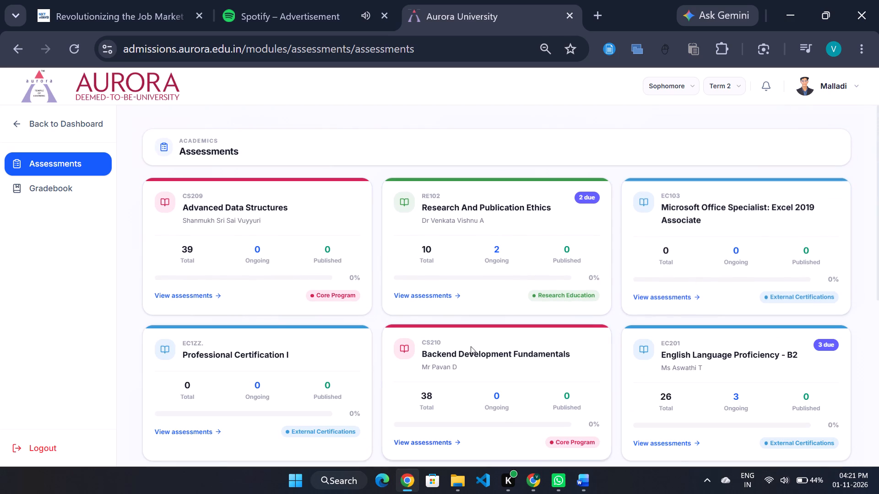
left_click(468, 347)
scroll(474, 312, "down", 1)
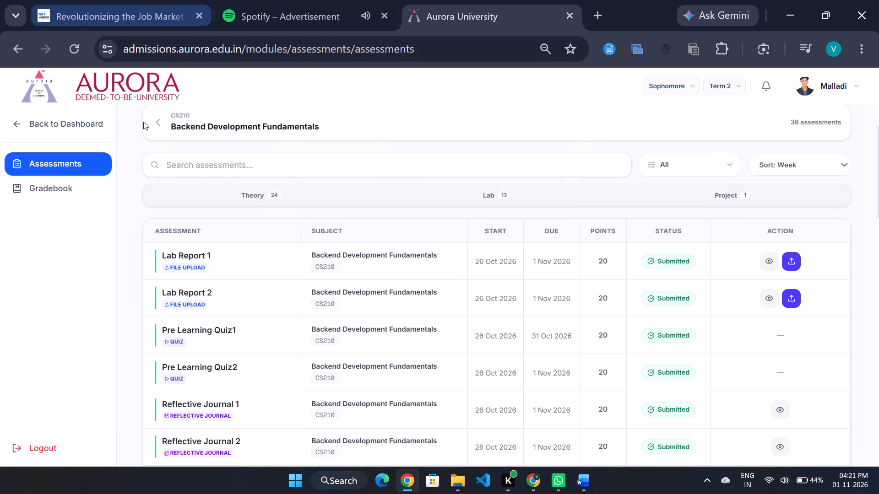
Switch to Word and close DSA_Lab_Report_1 without saving the changes.
left_click(580, 489)
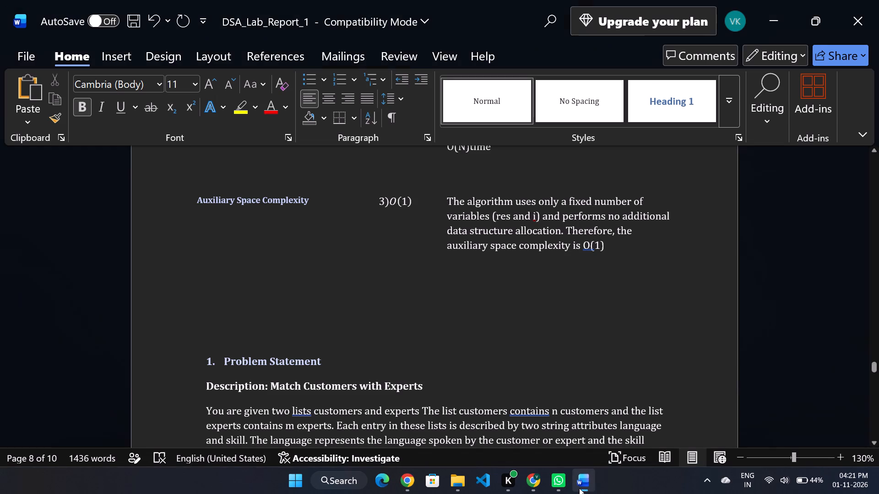
left_click(878, 28)
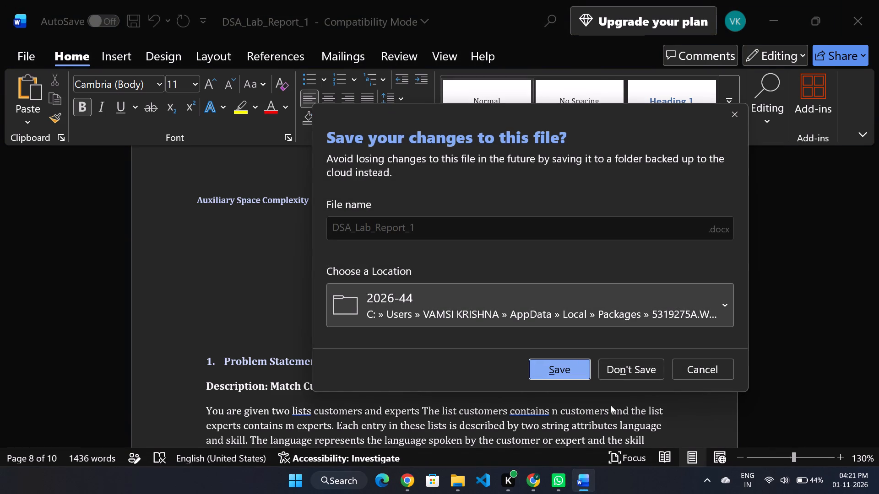
left_click(611, 365)
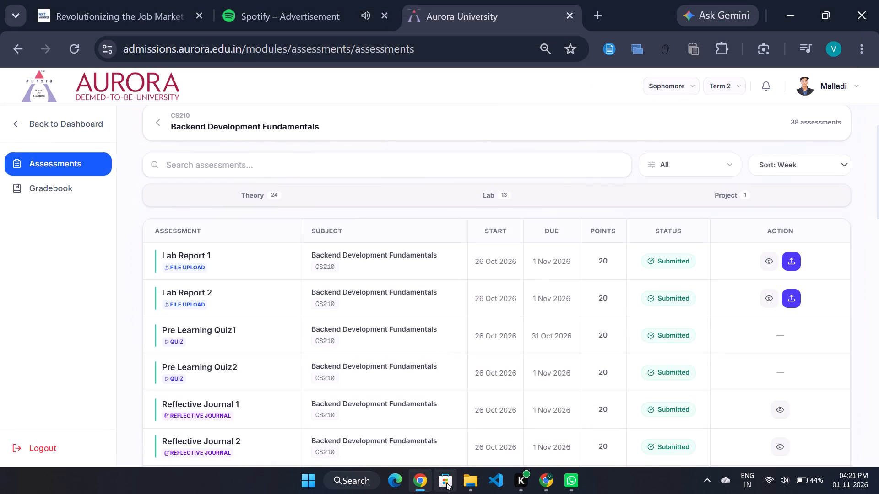
Switch to File Explorer and delete the DSA C++_LAB 1 PDF from the Attachments folder.
left_click(465, 482)
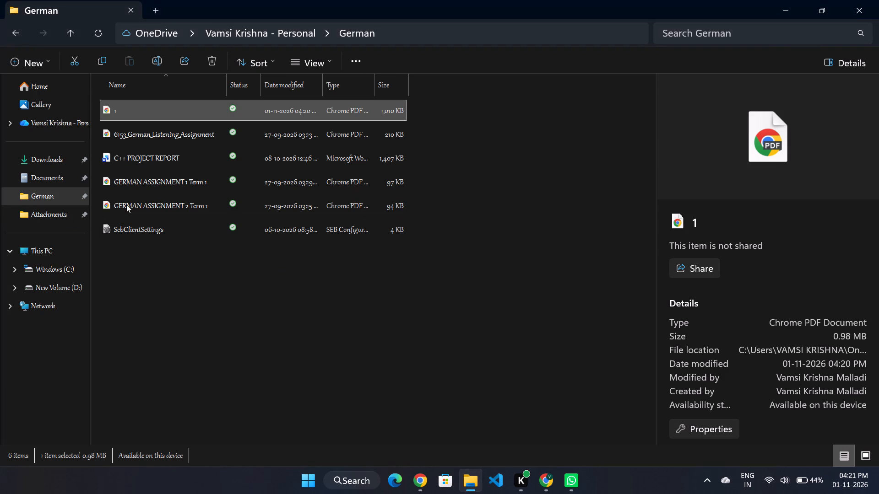
left_click(25, 212)
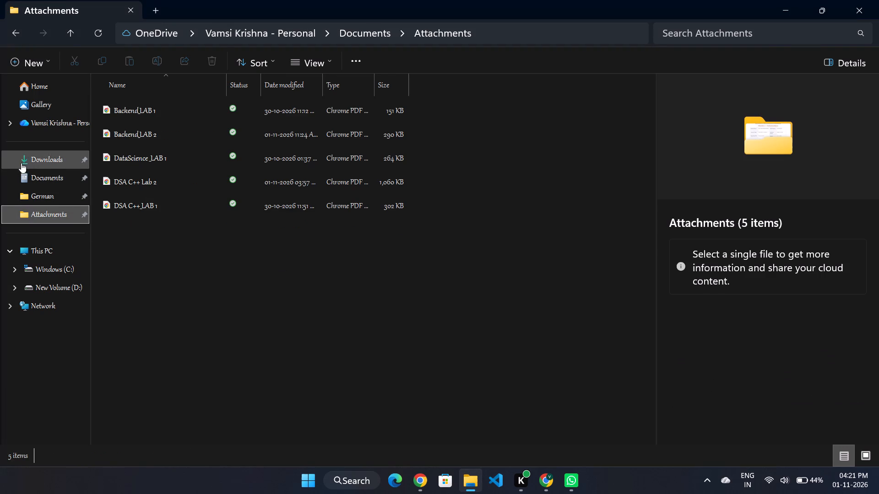
left_click(160, 207)
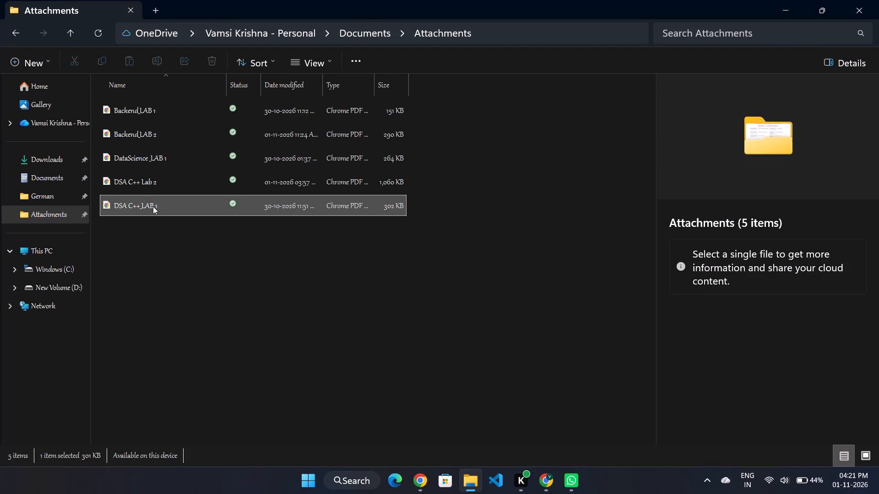
left_click(212, 64)
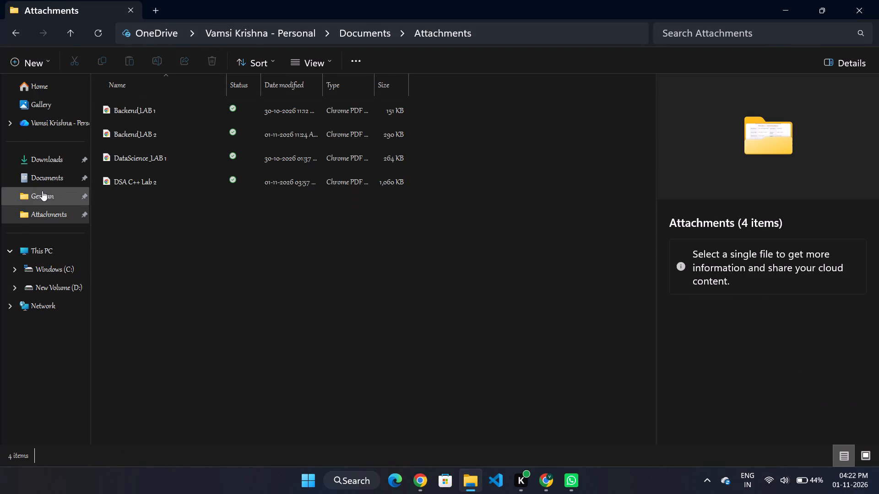
Move the PDF named 1 from the German folder to the Attachments folder.
left_click(42, 191)
left_click(169, 108)
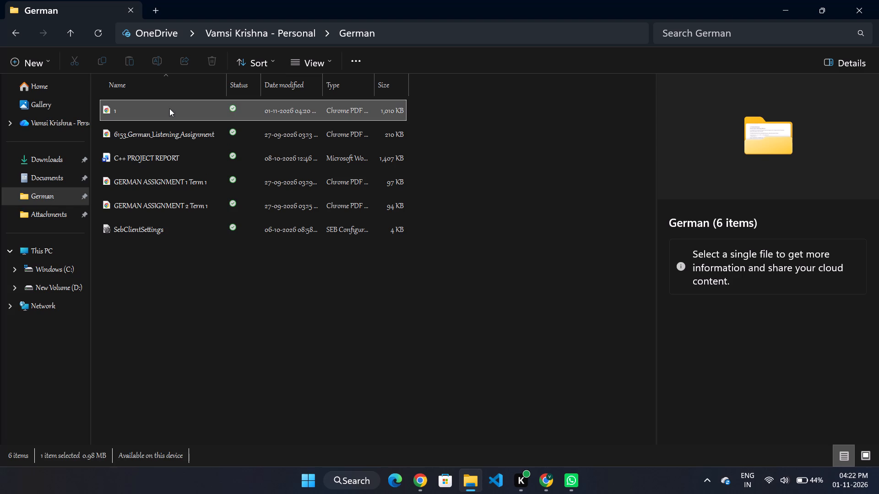
key("ctrl+x")
left_click(44, 216)
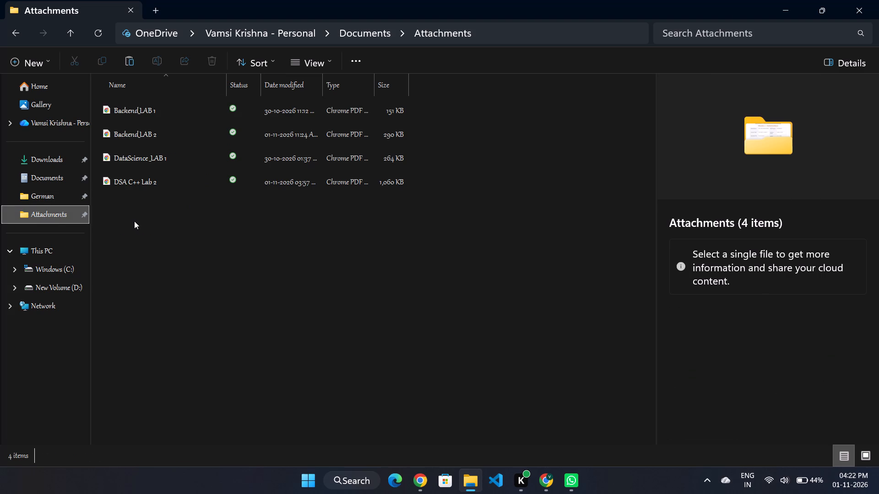
key("ctrl+v")
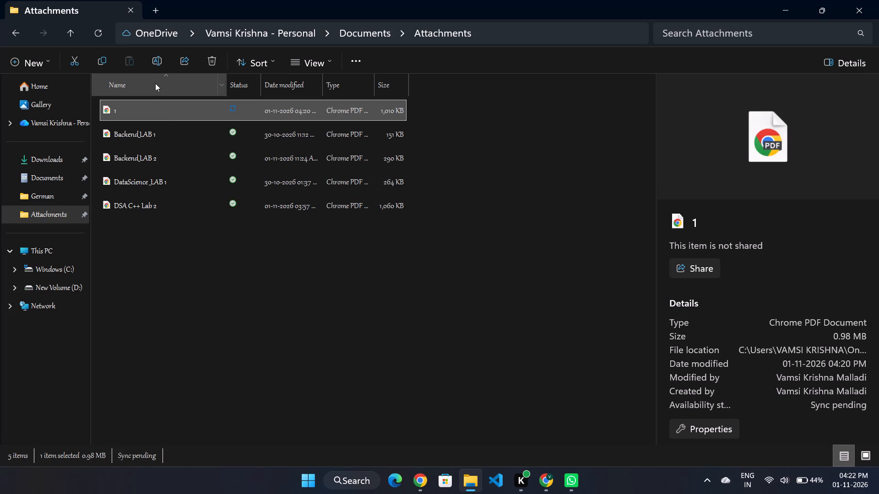
Rename the moved PDF in Attachments as DSA C++ Lab 1.
left_click(158, 63)
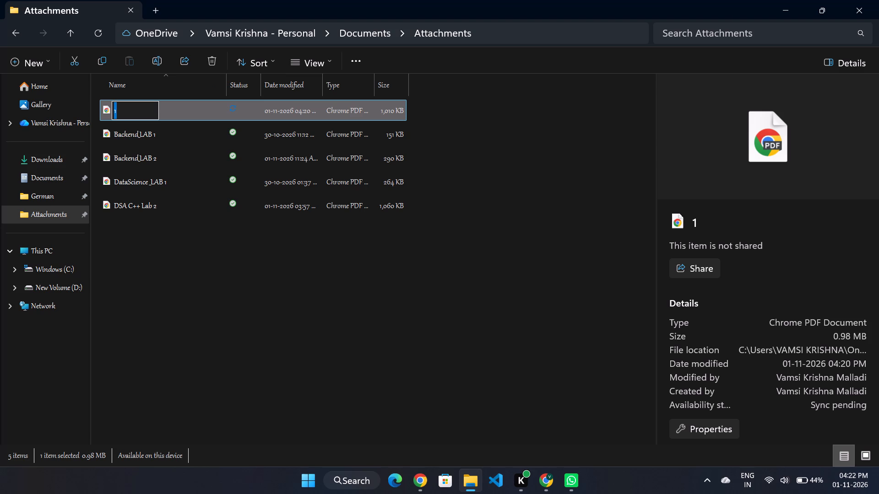
key("BackSpace")
type("DS")
type("A")
key("space")
type("C++")
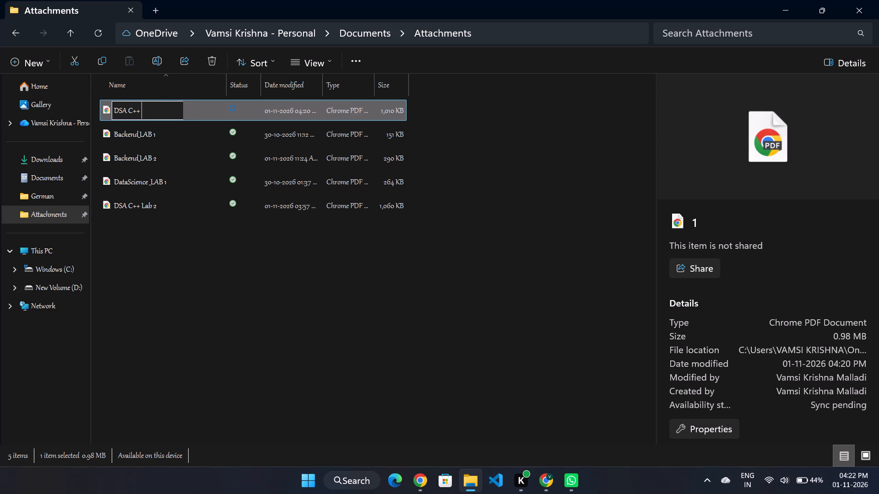
type("ab 1")
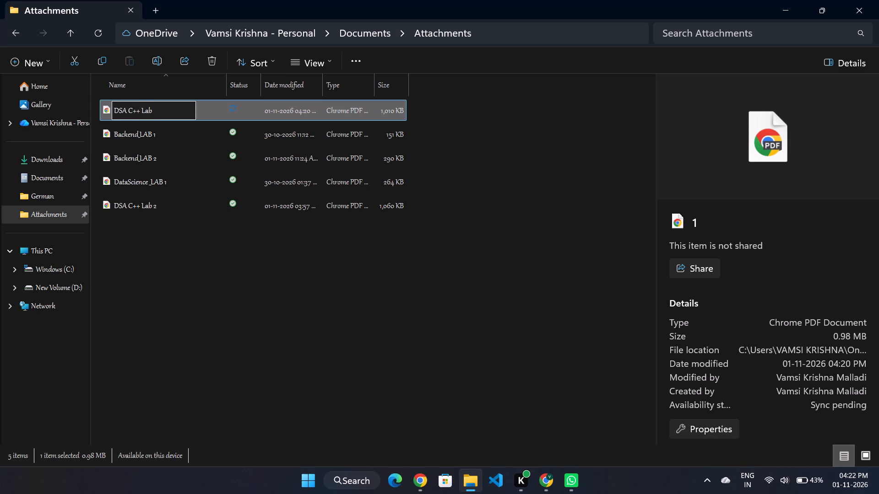
left_click(170, 258)
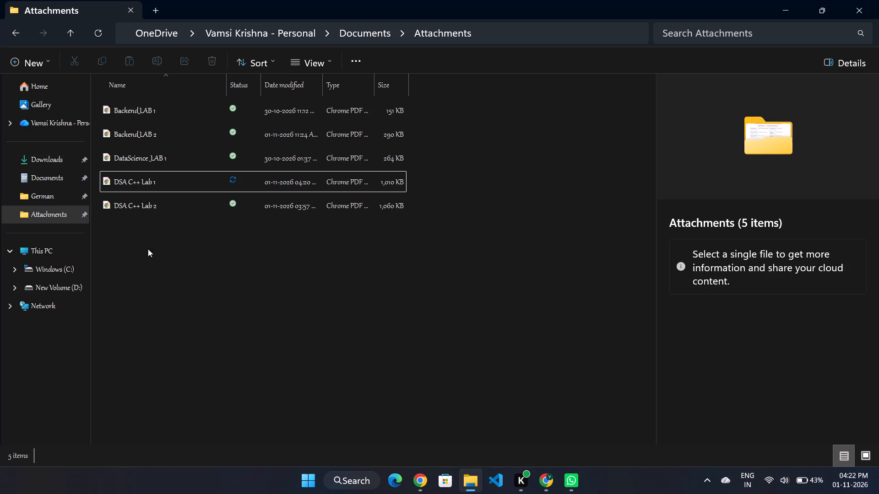
Start Word and open the Backend_LAB 1 PDF from the Attachments folder for editing.
left_click(297, 486)
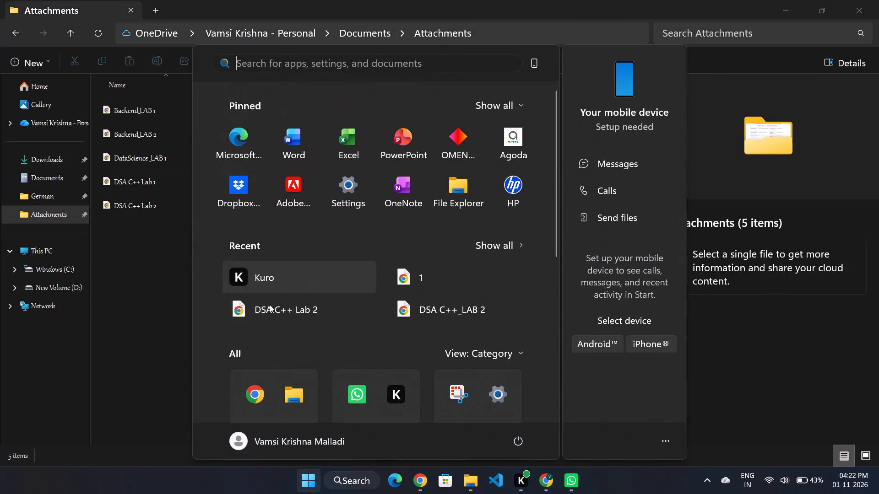
left_click(309, 137)
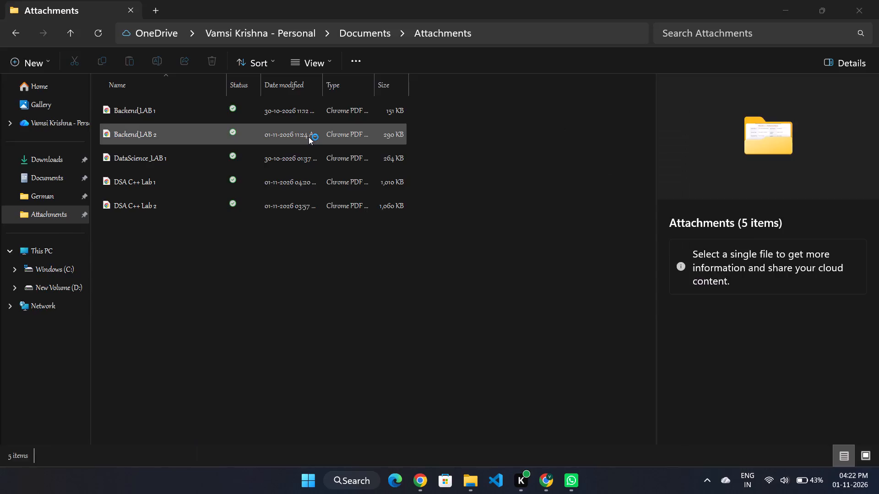
left_click(71, 328)
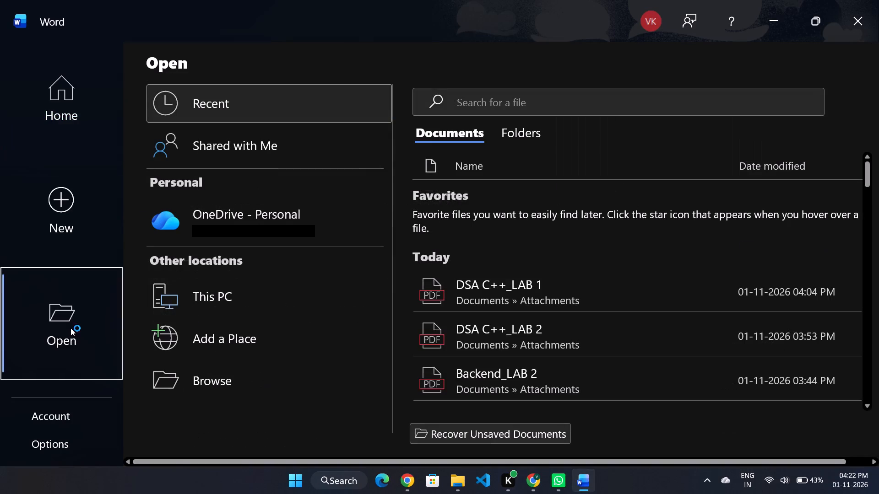
left_click(181, 361)
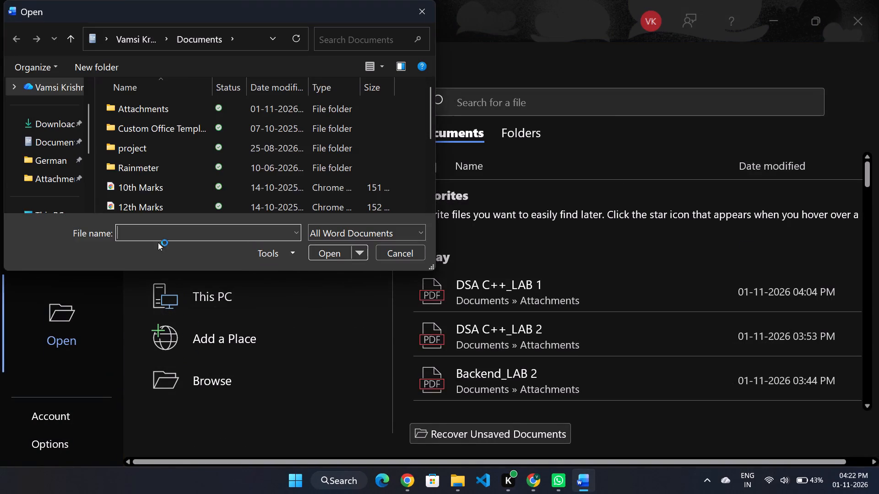
left_click(54, 136)
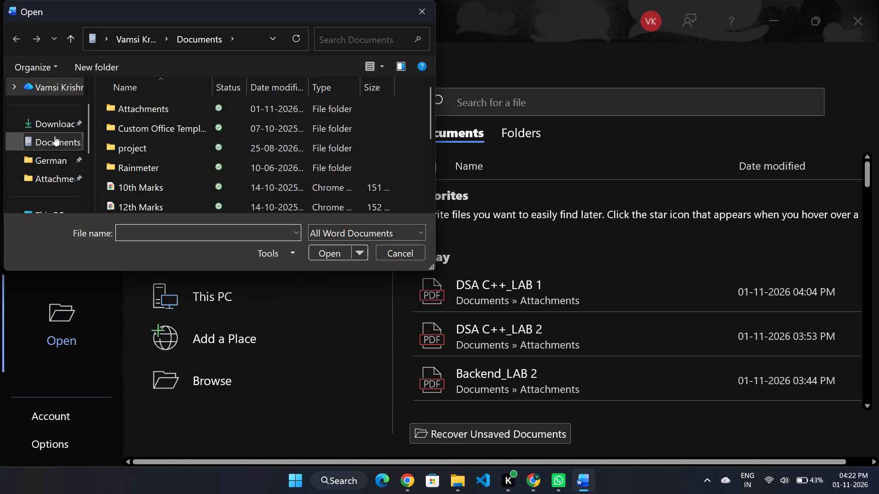
left_click(51, 175)
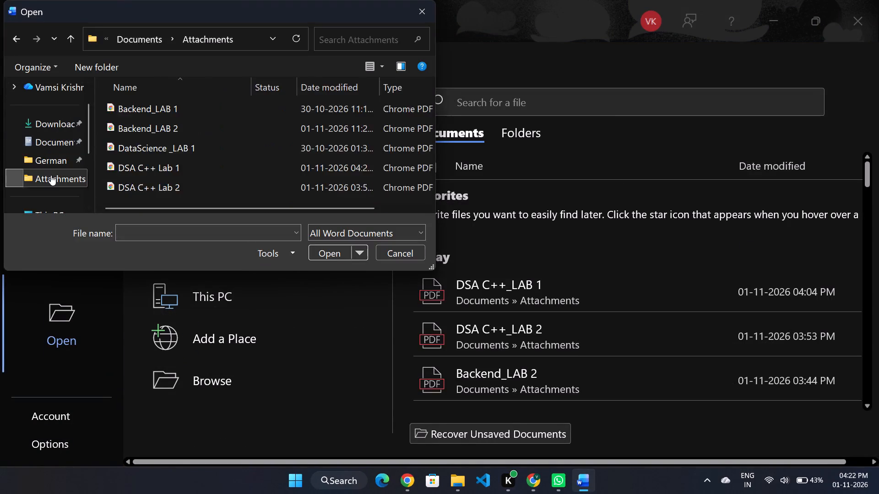
double_click(190, 111)
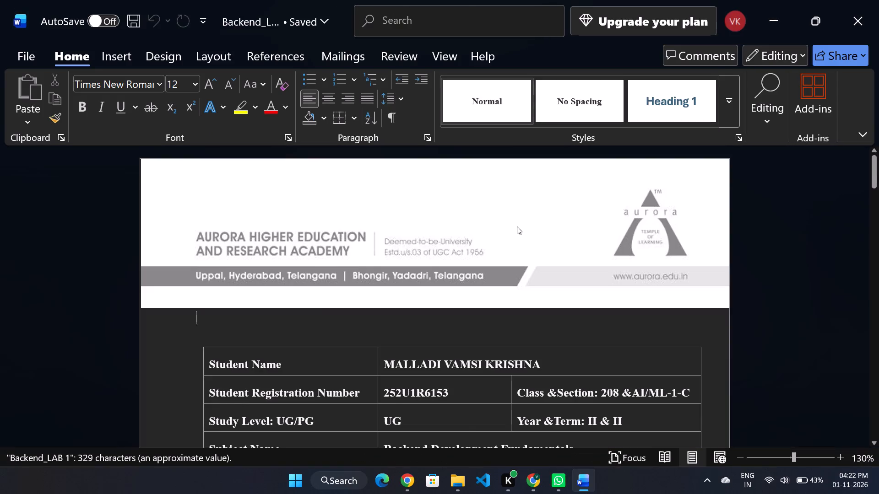
Set the Date of Submission in the Backend_LAB 1 assessment table to 01-11-2026, checking the portal's Backend Development Fundamentals assessments first.
scroll(517, 226, "down", 12)
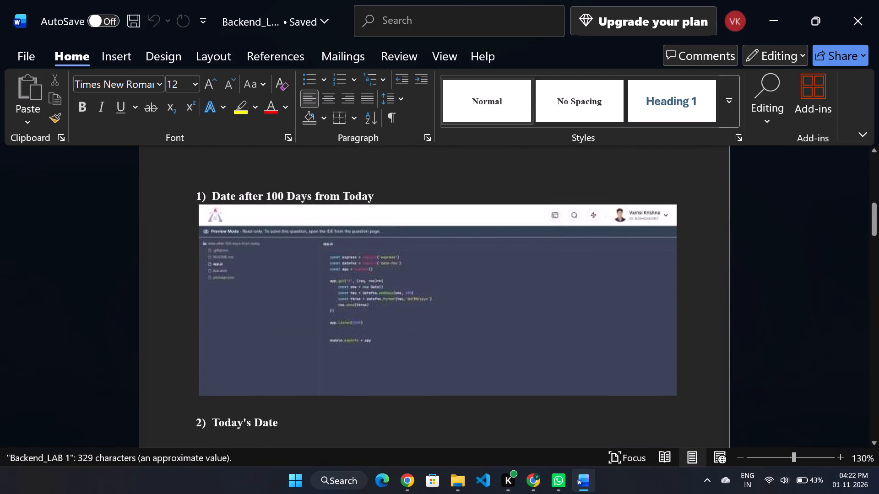
scroll(517, 226, "up", 7)
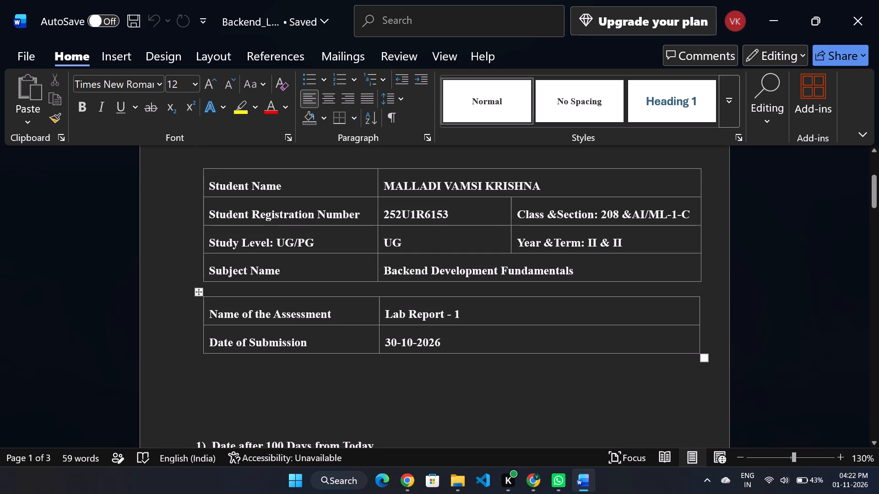
left_click(403, 478)
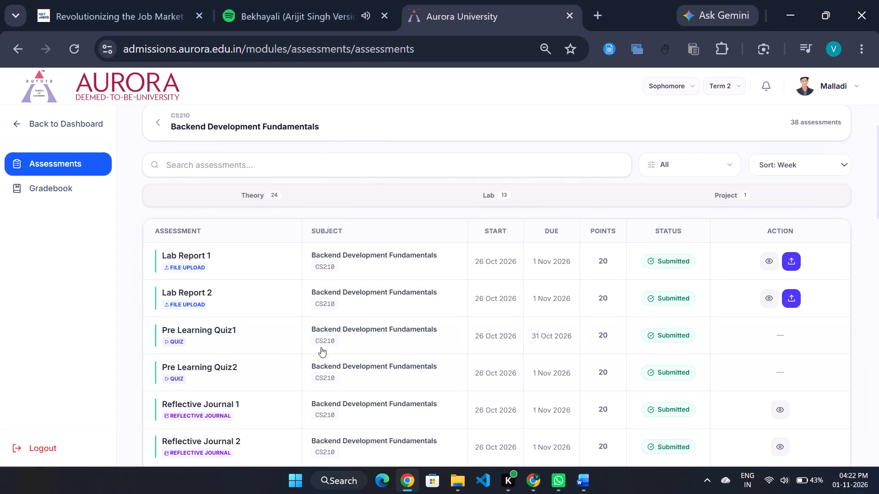
left_click(789, 0)
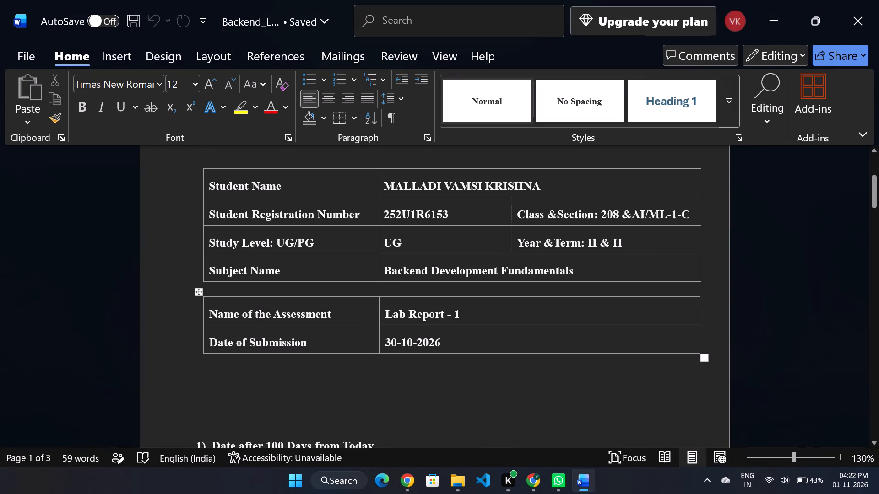
left_click(414, 340)
key("BackSpace")
key("1")
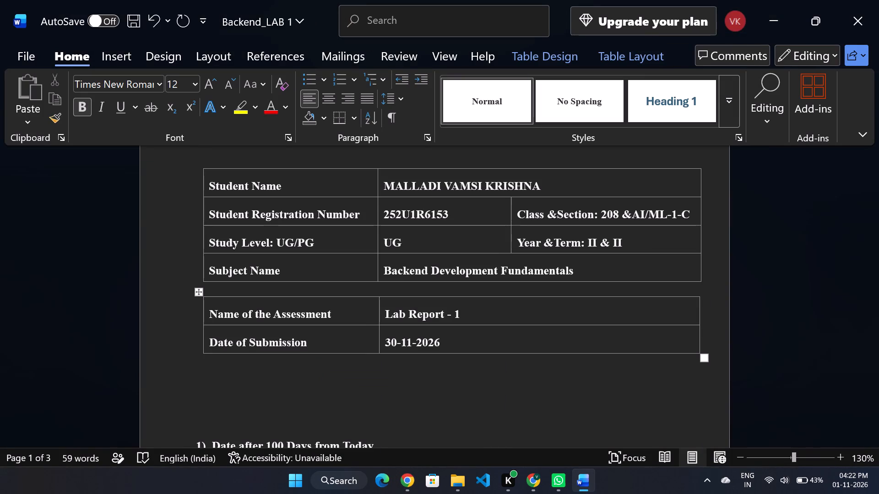
key("Left")
key("Left")
key("Left")
key("BackSpace")
key("BackSpace")
type("-1")
key("BackSpace")
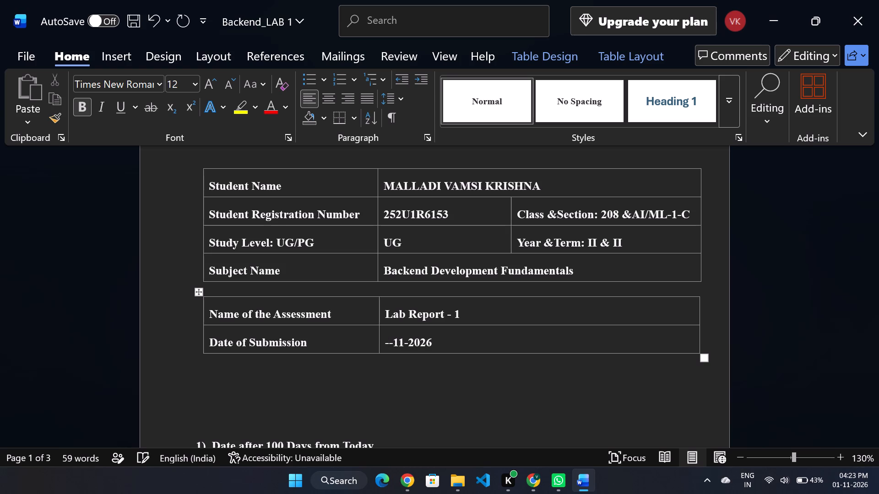
key("BackSpace")
type("02")
key("BackSpace")
key("1")
left_click(543, 418)
Look through the numbered questions and code screenshots across the pages of the Backend_LAB 1 report.
scroll(545, 414, "down", 4)
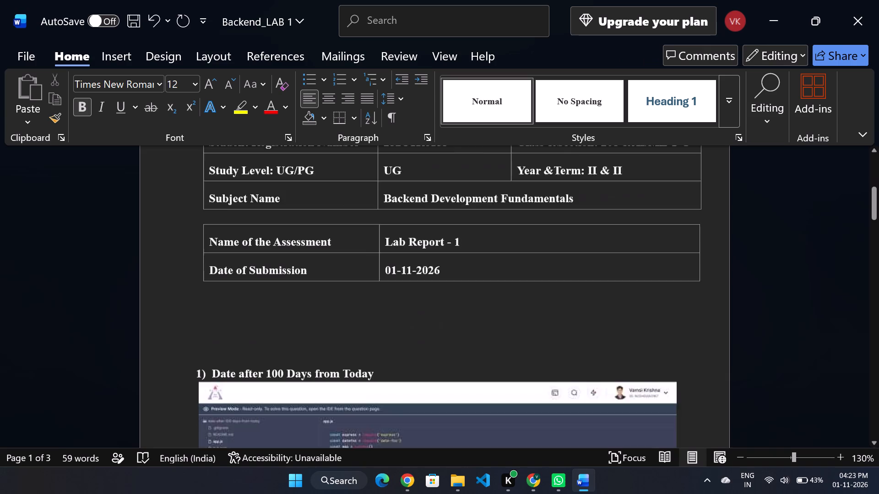
scroll(545, 414, "down", 3)
scroll(464, 333, "down", 4)
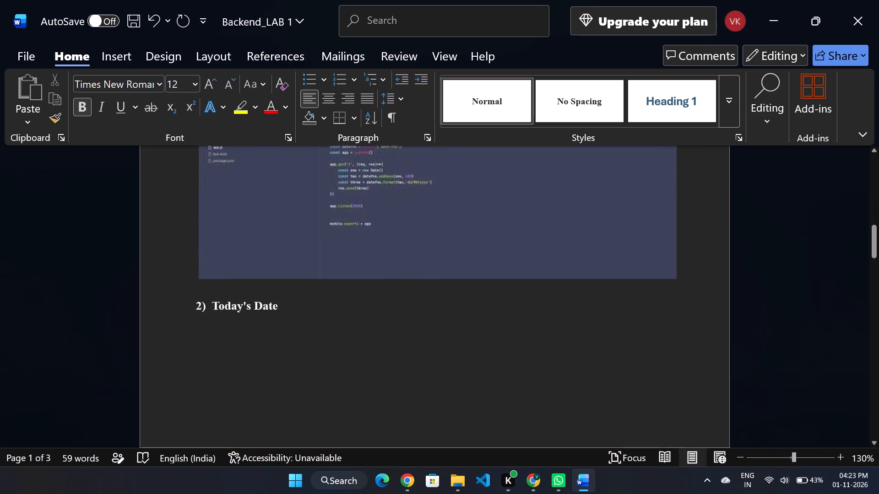
scroll(464, 333, "down", 20)
scroll(464, 333, "down", 15)
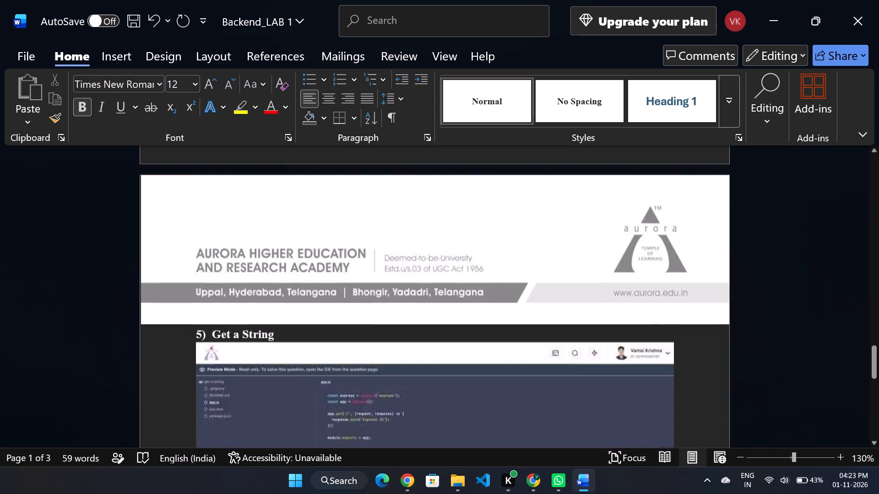
scroll(464, 333, "down", 7)
scroll(464, 333, "up", 13)
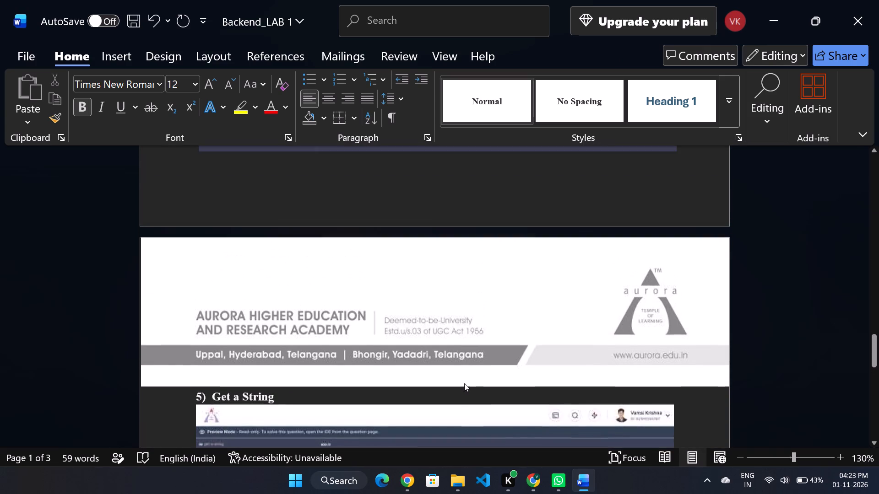
Switch to Chrome and open the Coding Practice under NodeJS and ExpressJS in the Backend course on the learning portal.
left_click(414, 483)
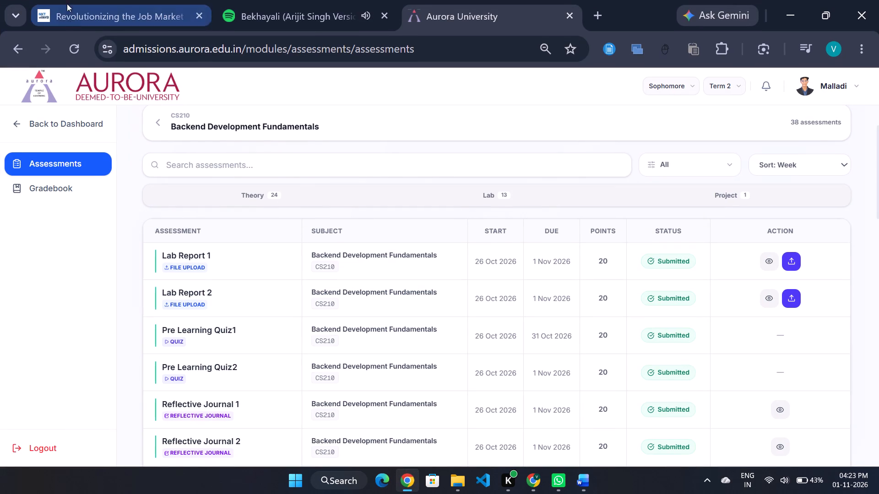
left_click(107, 0)
left_click(12, 50)
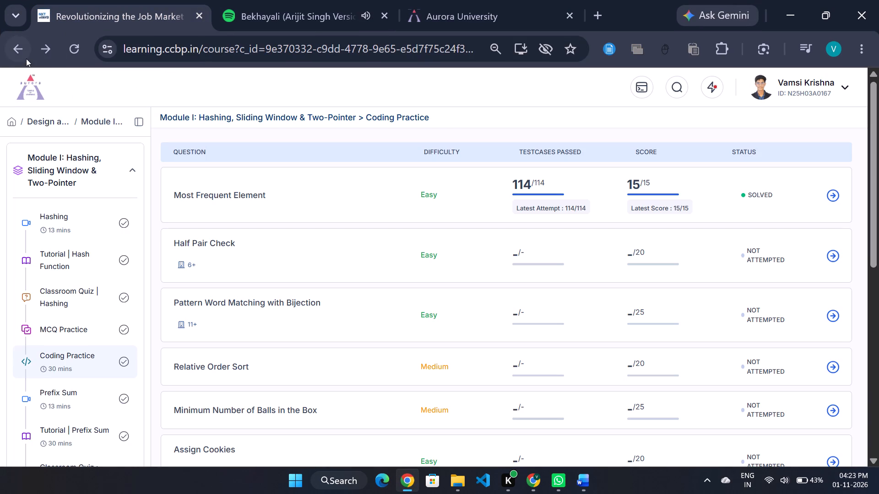
left_click(23, 48)
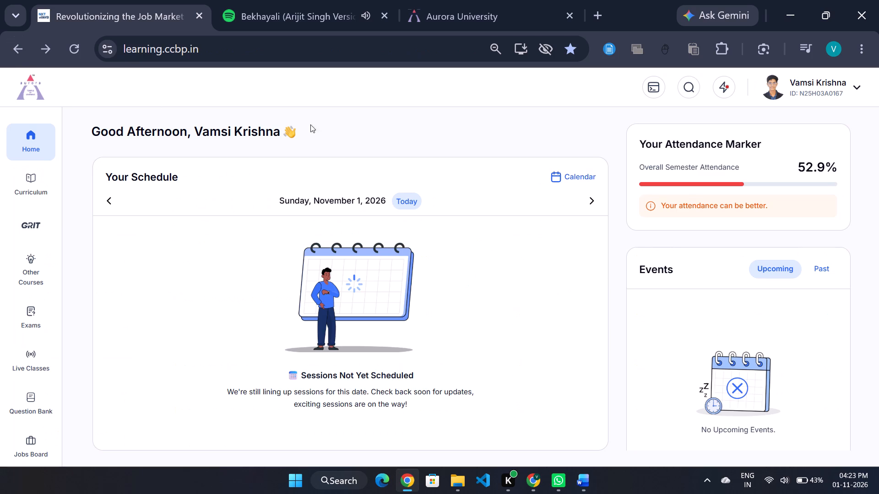
left_click(411, 225)
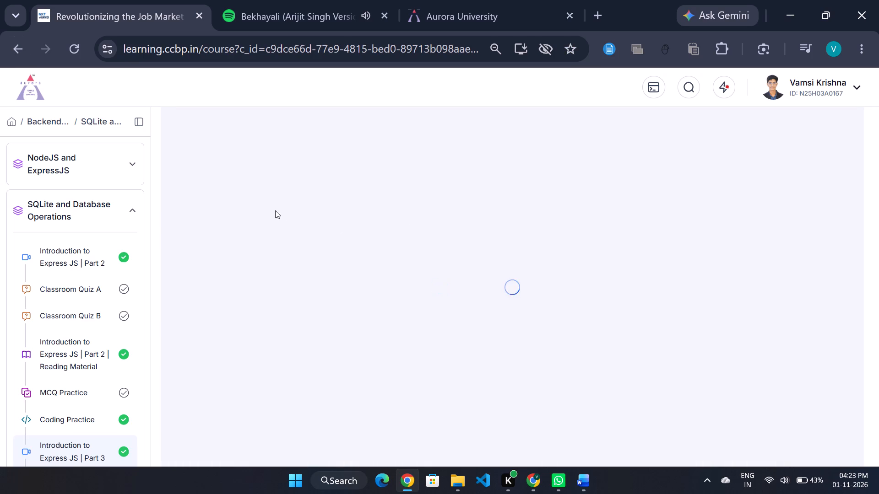
left_click(107, 183)
left_click(21, 118)
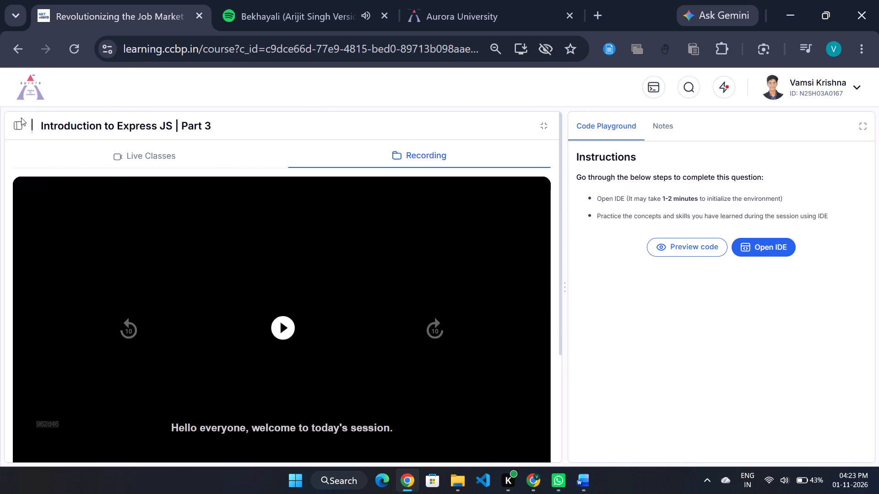
left_click(22, 125)
left_click(113, 171)
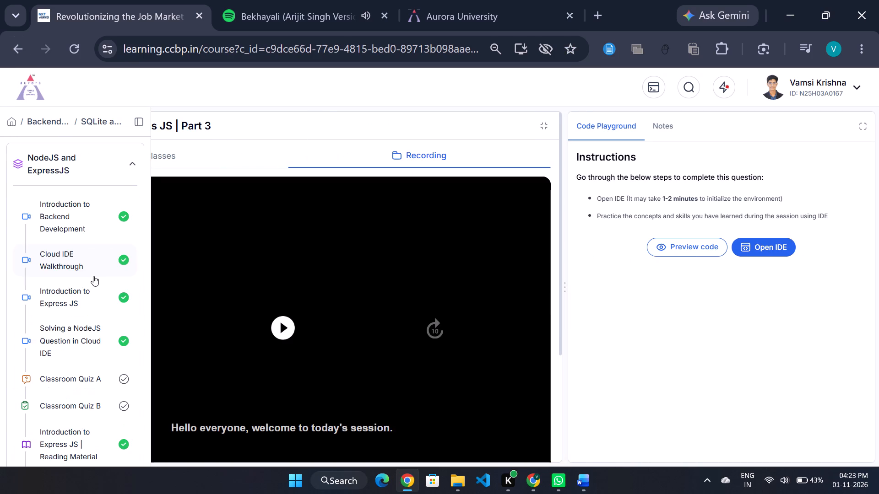
scroll(91, 315, "down", 3)
left_click(106, 269)
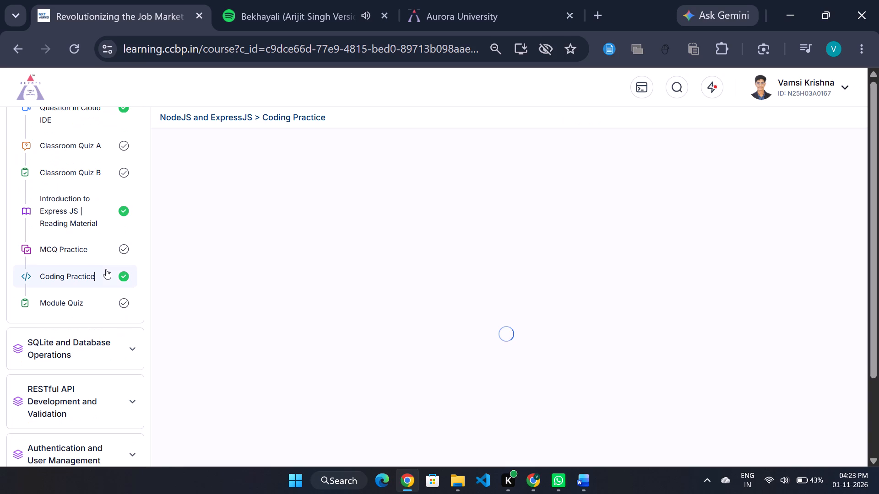
Take a screenshot of the whole NodeJS and ExpressJS Coding Practice page showing the solved question list.
scroll(570, 274, "down", 1)
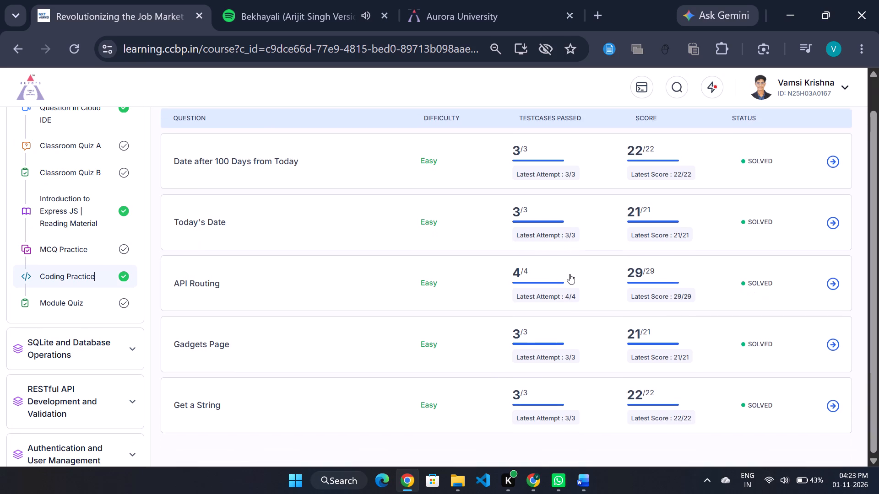
scroll(570, 274, "up", 1)
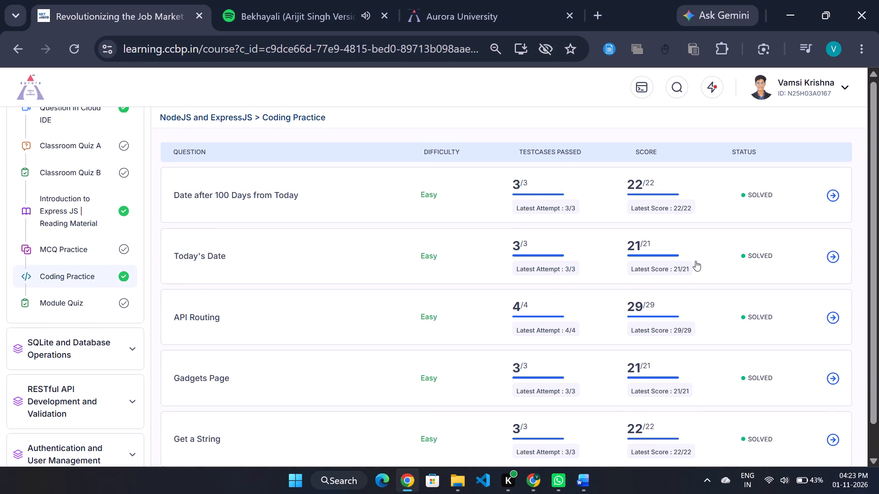
key("Print")
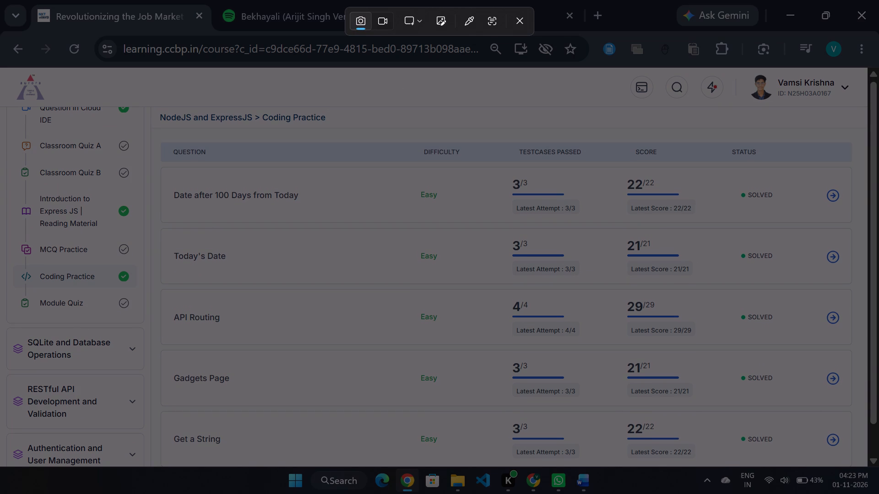
left_click_drag(4, 70, 819, 436)
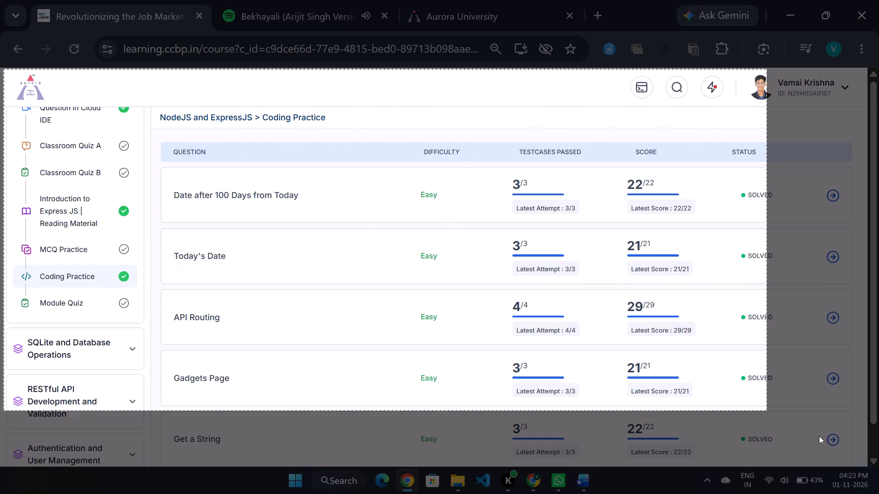
left_click_drag(819, 436, 874, 466)
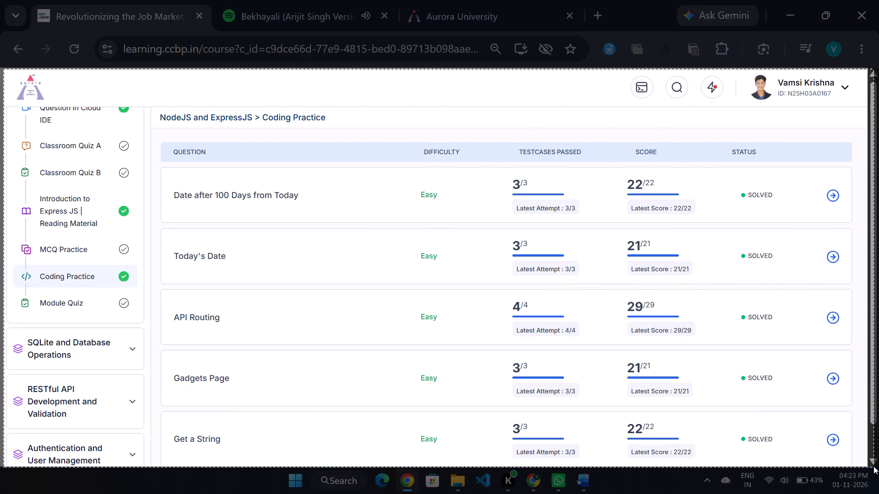
left_click_drag(874, 466, 868, 471)
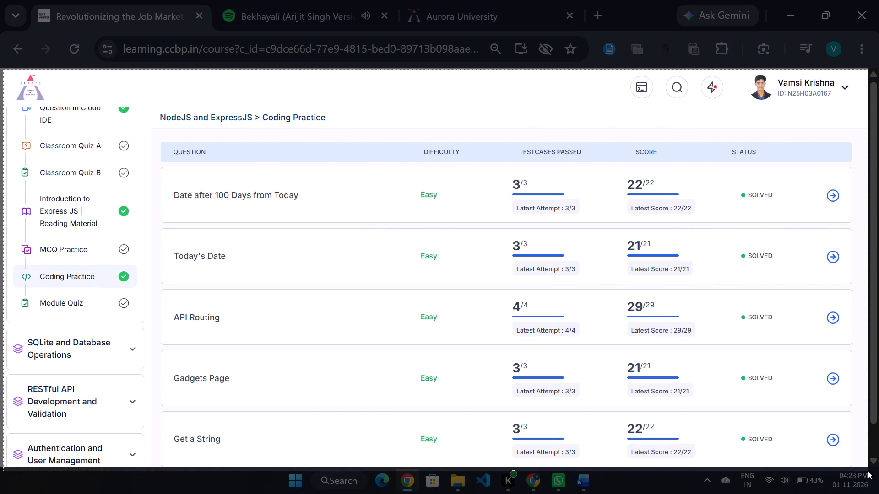
left_click_drag(868, 471, 868, 468)
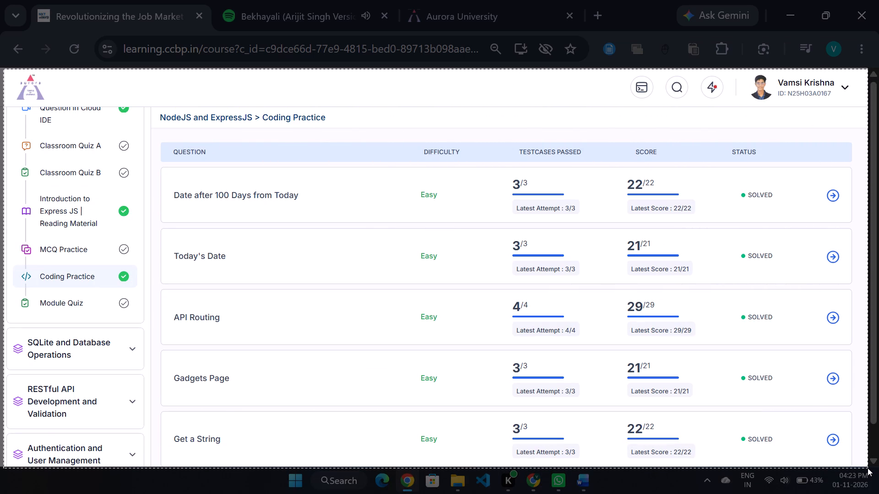
left_click_drag(868, 468, 868, 465)
Switch to Word and go to the old screenshots under 5) Get a String in the Backend_LAB 1 report.
left_click(594, 480)
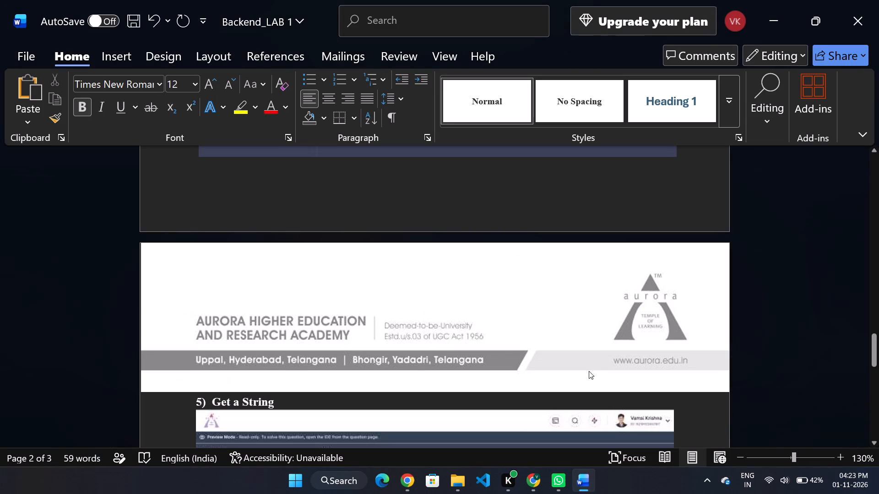
scroll(596, 335, "down", 16)
scroll(596, 328, "up", 4)
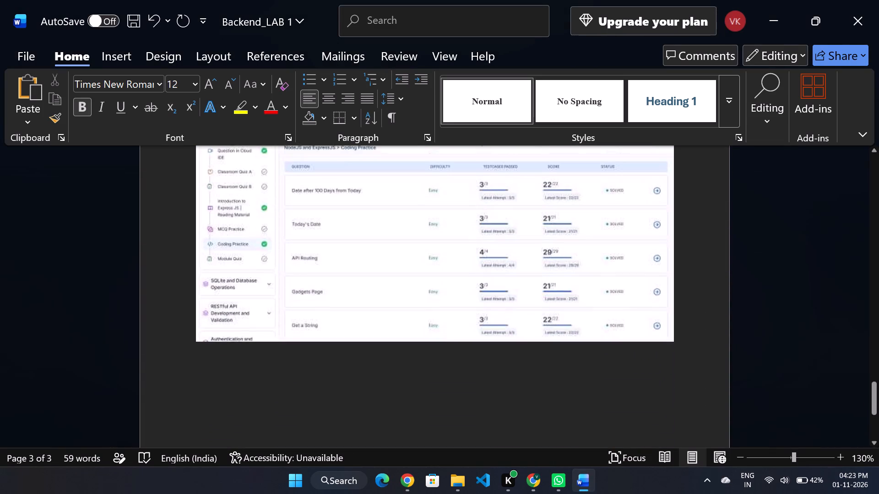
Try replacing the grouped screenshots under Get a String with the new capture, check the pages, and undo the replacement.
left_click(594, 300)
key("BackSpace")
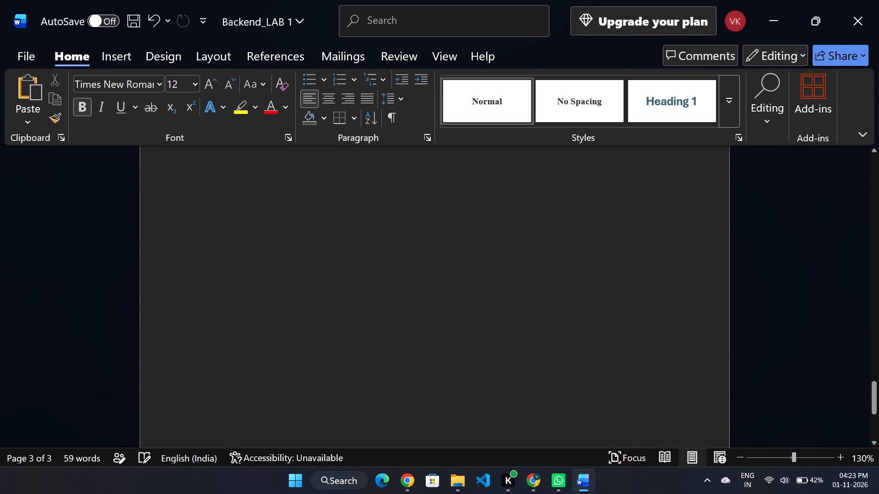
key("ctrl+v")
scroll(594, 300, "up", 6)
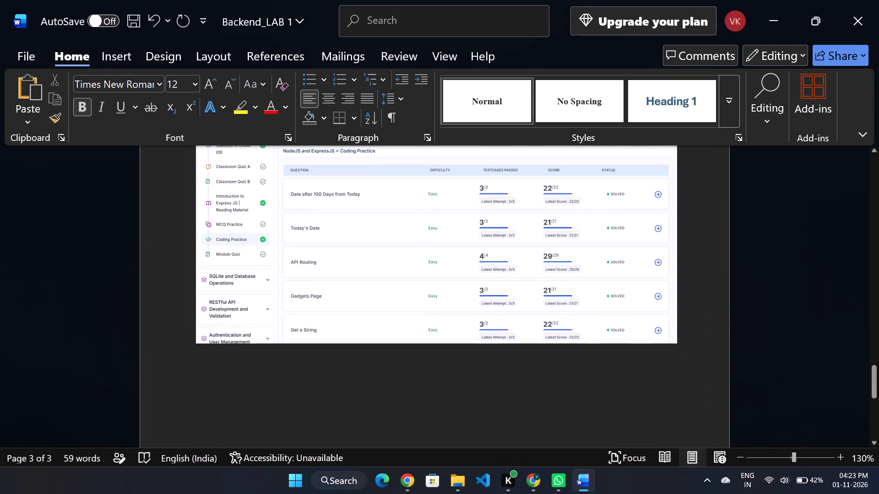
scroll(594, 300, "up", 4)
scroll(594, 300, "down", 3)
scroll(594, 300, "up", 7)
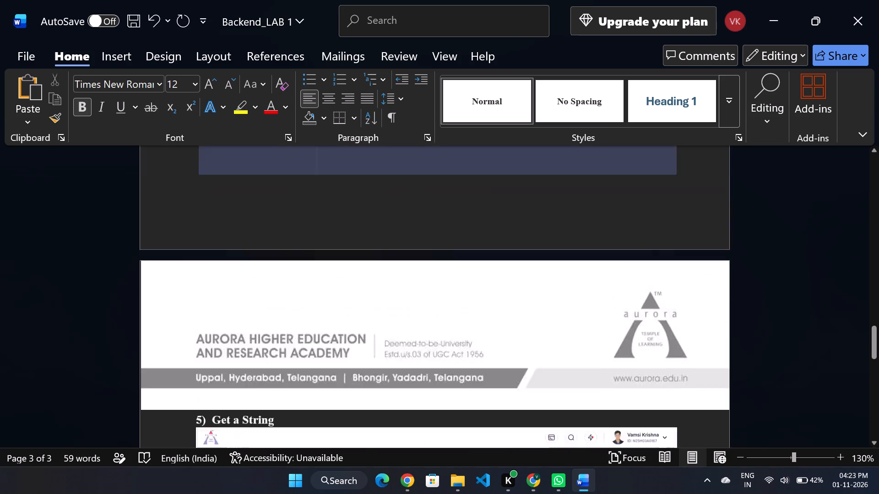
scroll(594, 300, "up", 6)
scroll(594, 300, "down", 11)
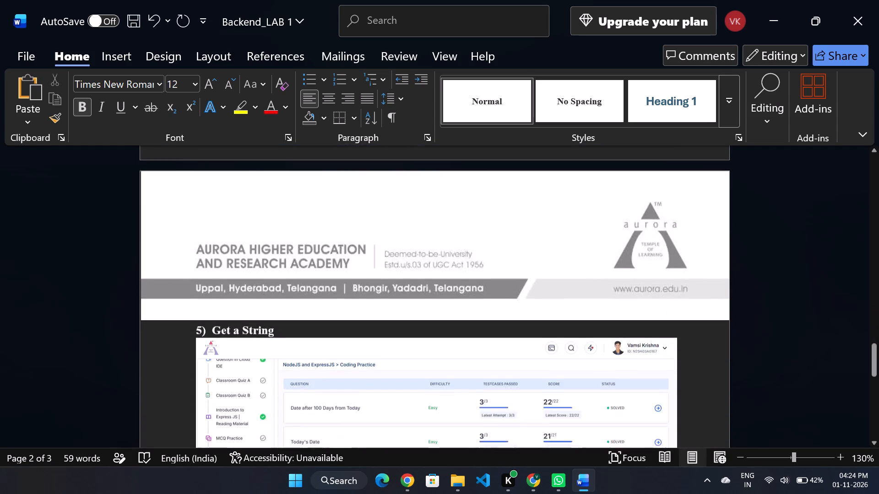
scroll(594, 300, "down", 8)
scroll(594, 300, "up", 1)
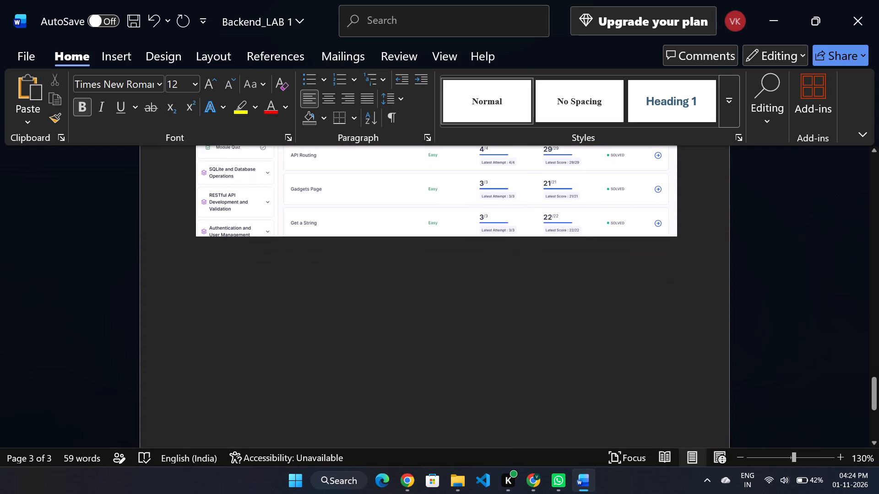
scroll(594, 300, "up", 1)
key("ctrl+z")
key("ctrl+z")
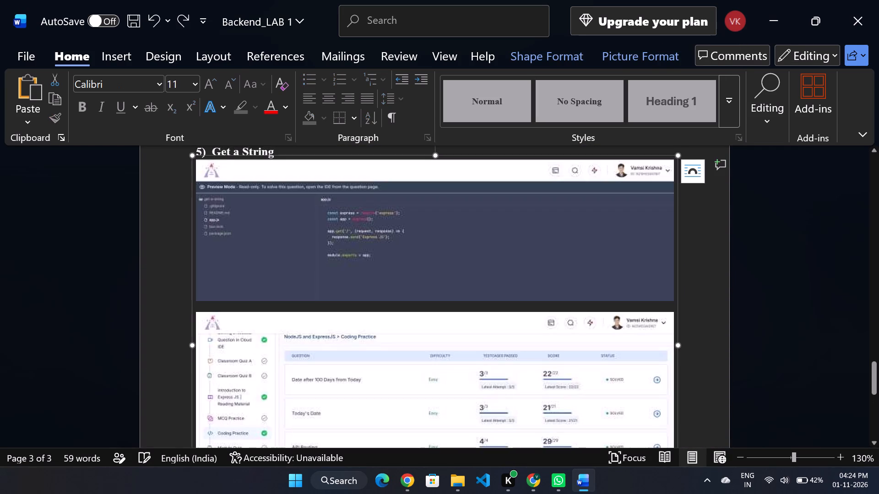
Delete the old question list and code screenshots under Get a String and paste the new Coding Practice screenshot in their place.
left_click(558, 375)
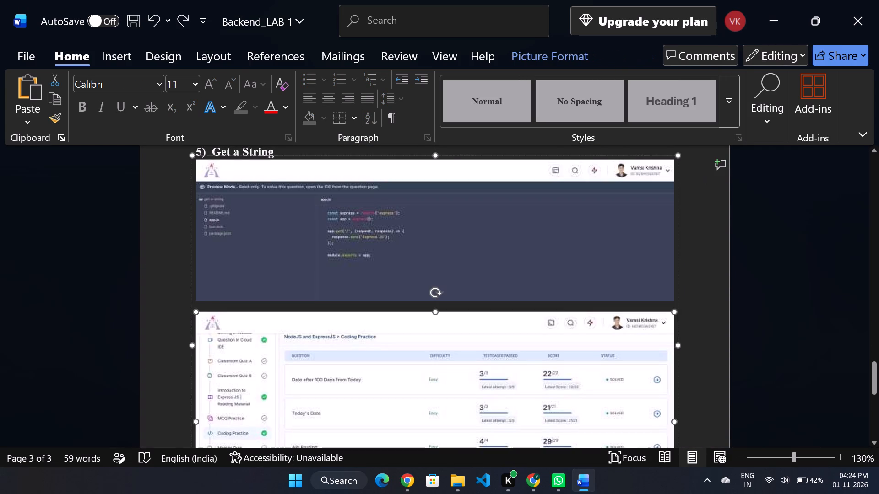
key("BackSpace")
key("ctrl+v")
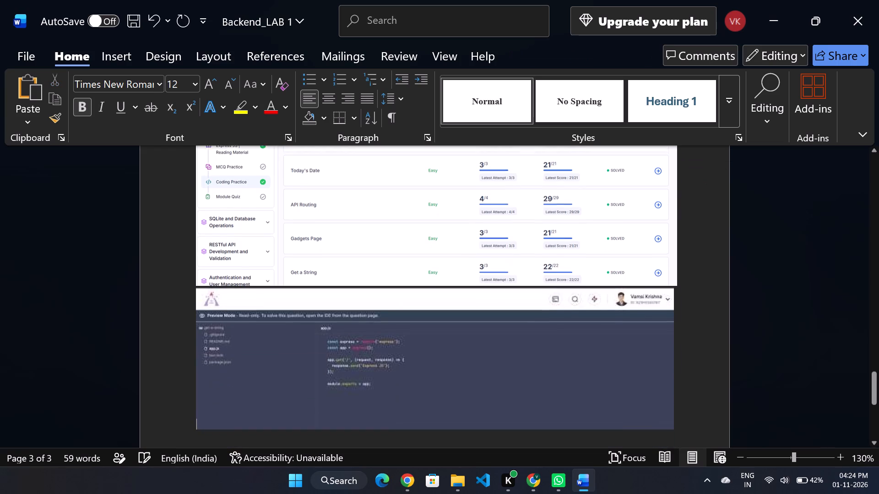
scroll(579, 337, "up", 7)
scroll(579, 337, "down", 3)
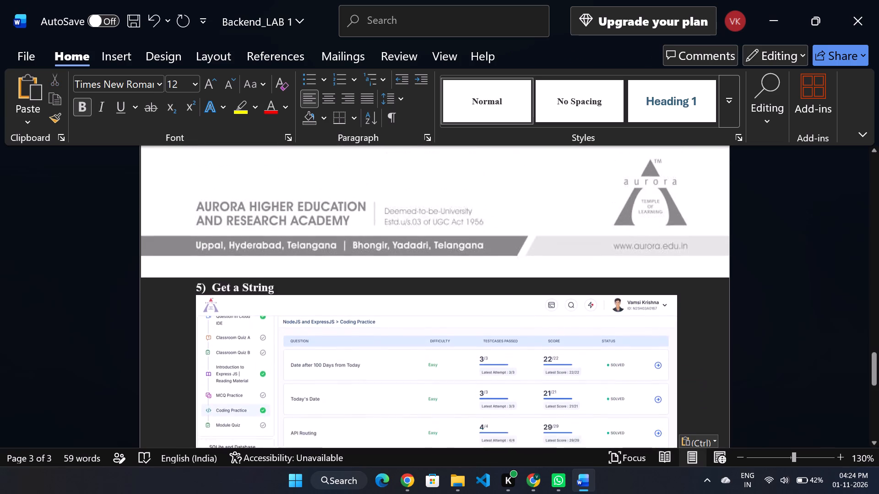
scroll(579, 337, "down", 2)
key("ctrl+z")
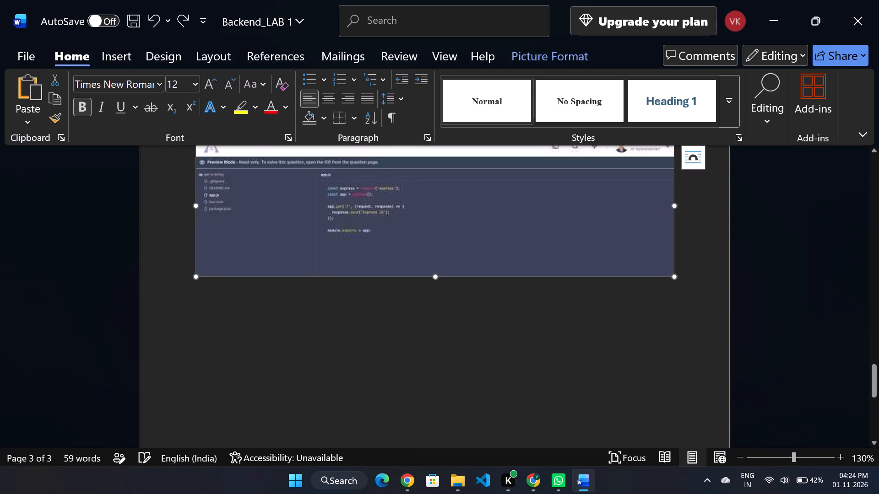
key("BackSpace")
key("ctrl+v")
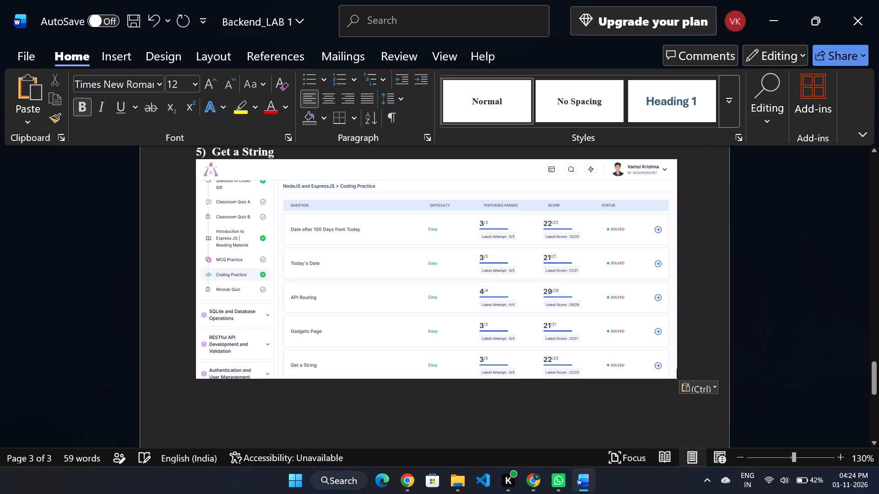
Add unnumbered blank lines between the 5) Get a String heading and the Coding Practice screenshot.
scroll(379, 169, "up", 2)
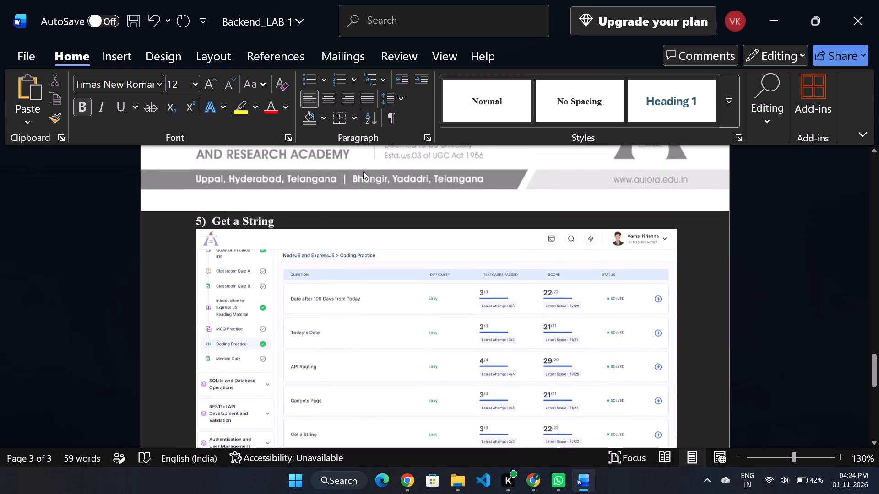
left_click(314, 219)
key("Return")
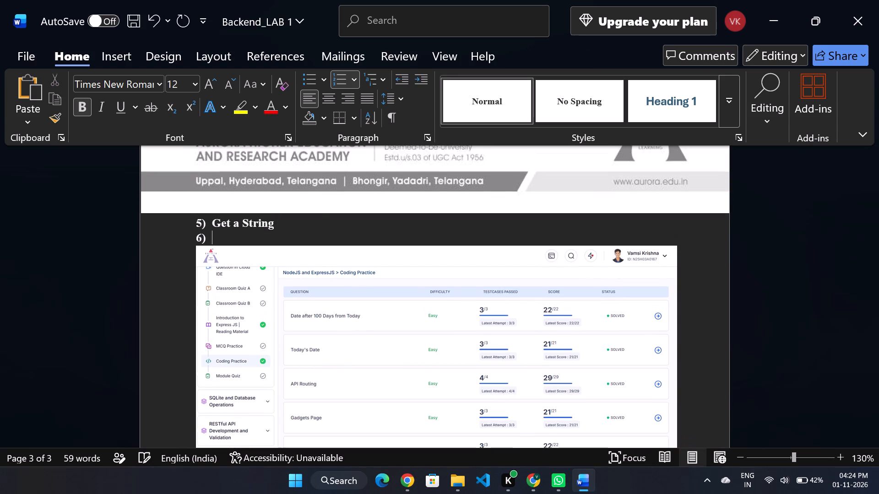
key("Return")
key("Return")
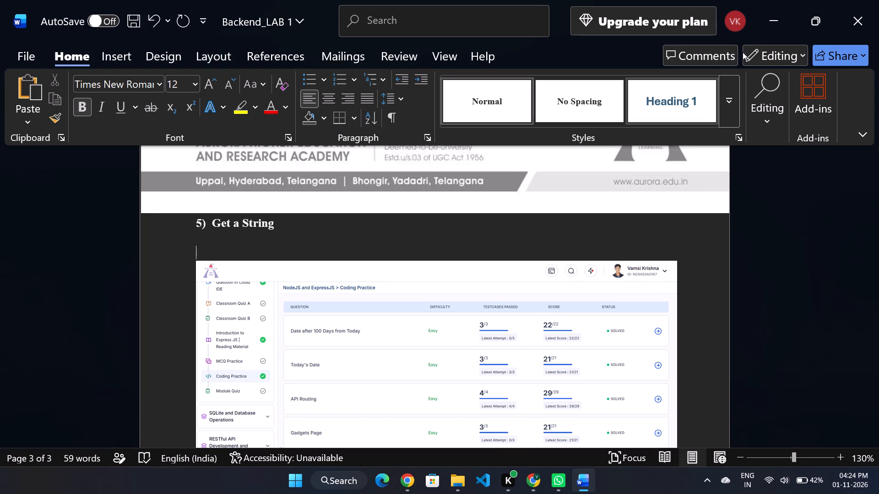
Switch to Chrome and open the read-only code preview of the Get a String question from the Coding Practice list.
left_click(783, 4)
scroll(434, 381, "down", 2)
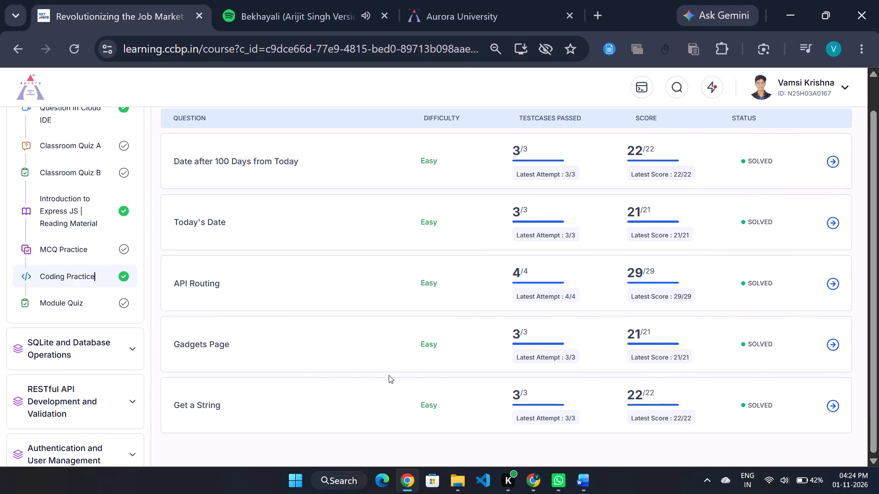
left_click(294, 376)
left_click(298, 389)
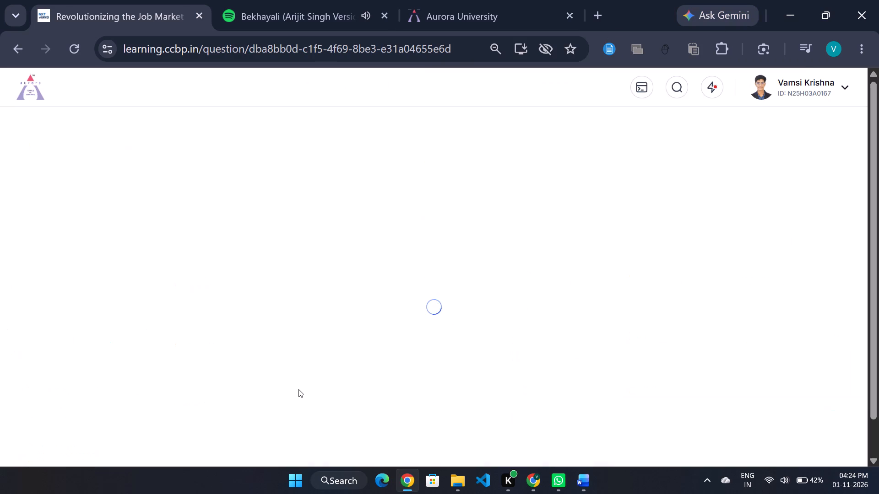
left_click(656, 353)
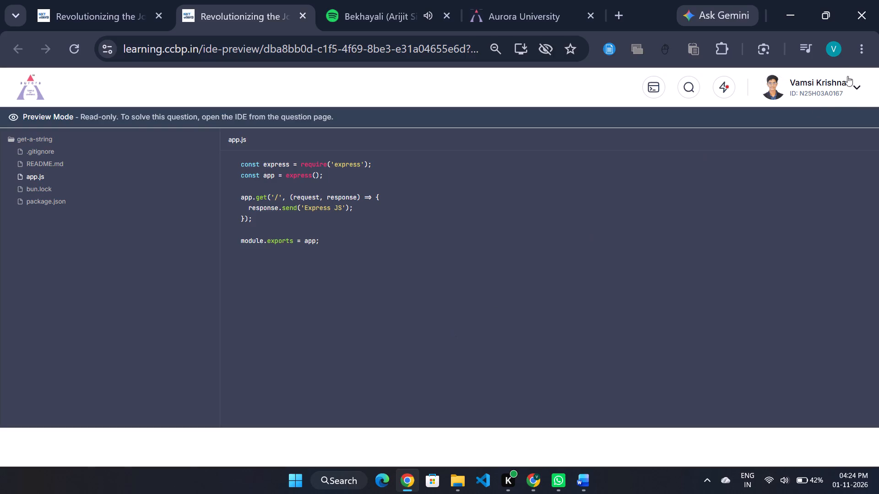
left_click(835, 55)
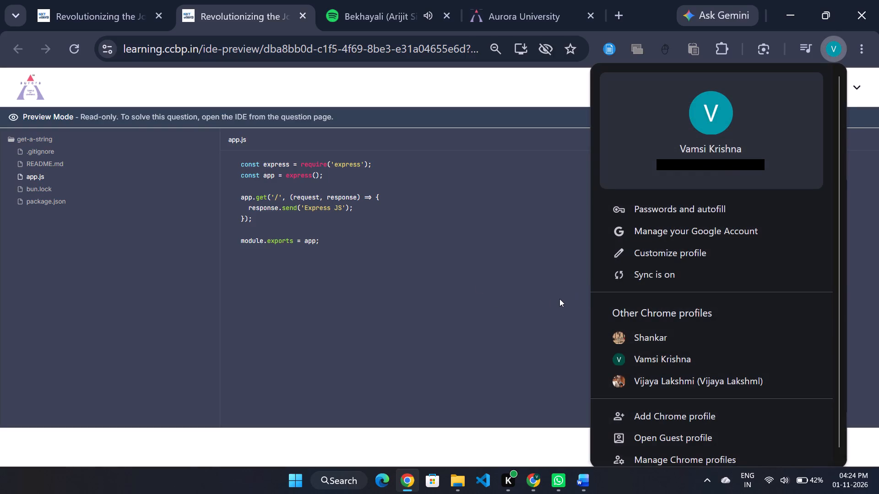
left_click(559, 299)
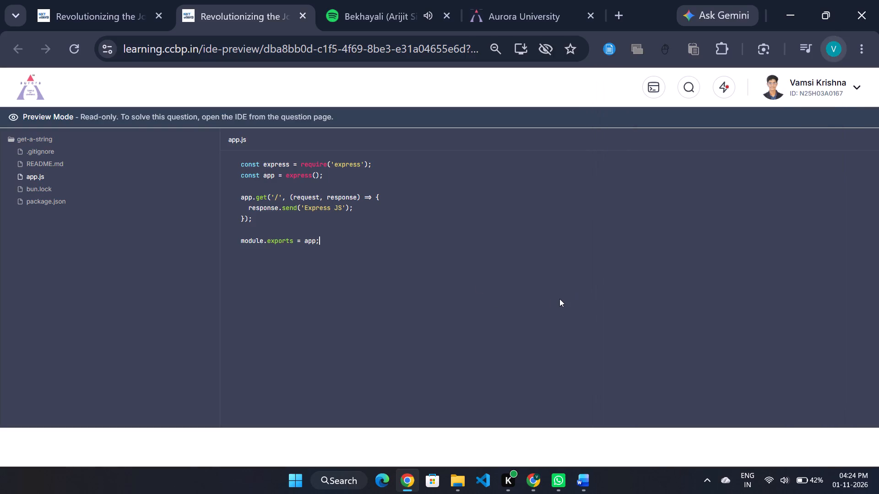
Take a screenshot of the Get a String preview page with the app.js code, including the portal header.
key("Print")
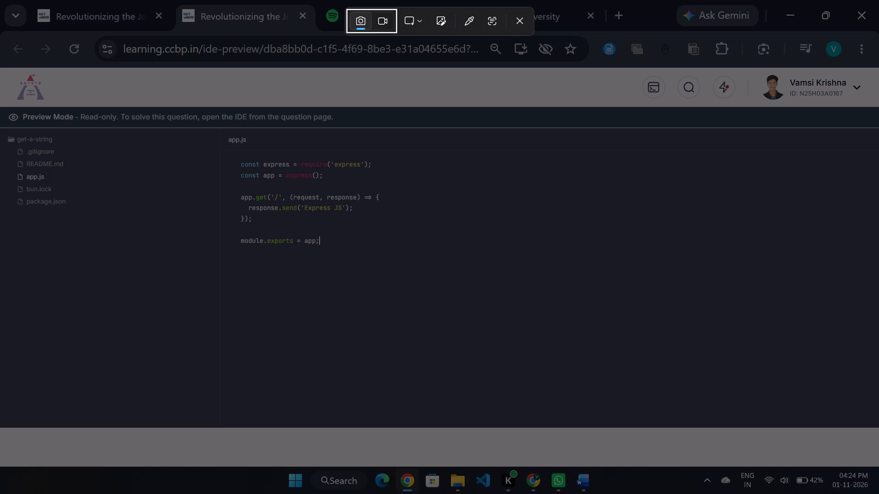
left_click_drag(9, 67, 878, 362)
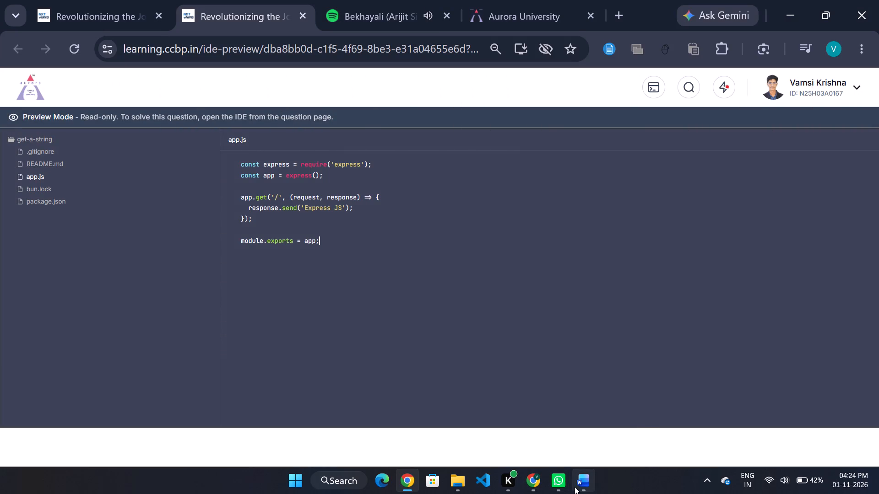
In the Word report, paste the app.js screenshot under Get a String and add two line breaks before the Coding Practice screenshot.
left_click(575, 487)
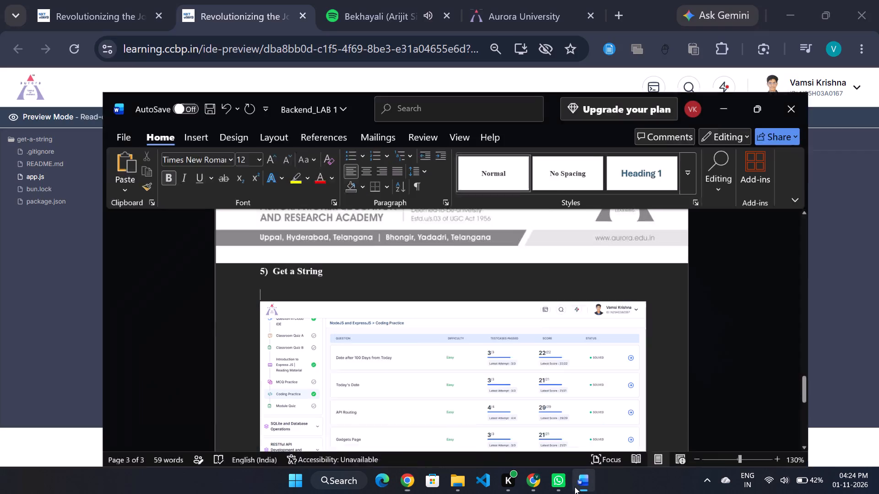
key("ctrl+v")
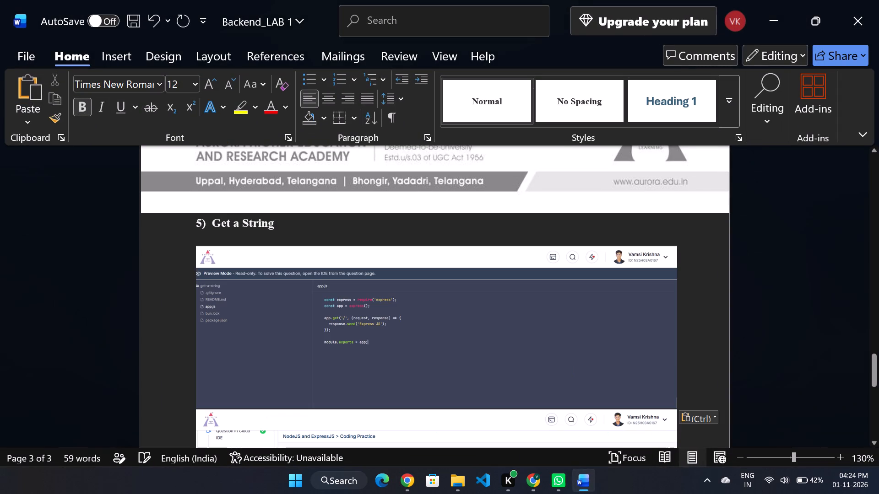
key("Return")
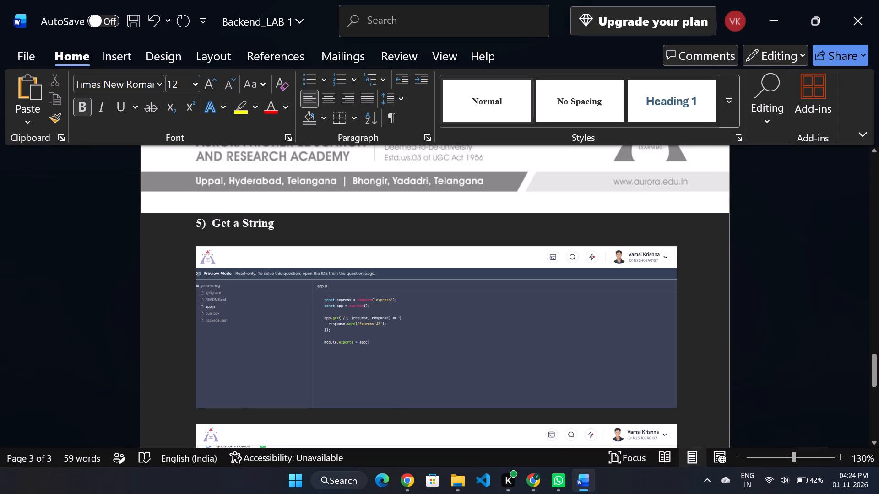
scroll(521, 346, "up", 2)
scroll(521, 346, "down", 10)
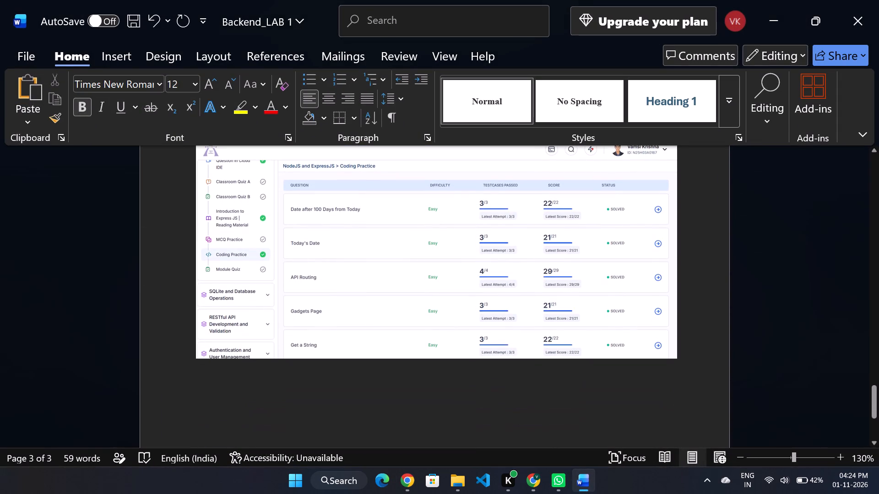
scroll(521, 346, "up", 2)
key("Return")
scroll(521, 346, "up", 2)
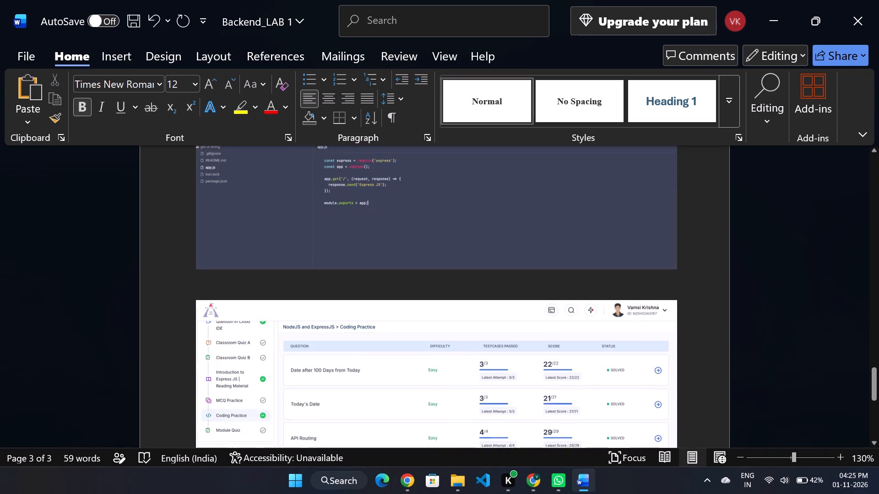
Select the existing app.js code screenshot under the Gadgets Page heading in the report.
scroll(521, 346, "up", 13)
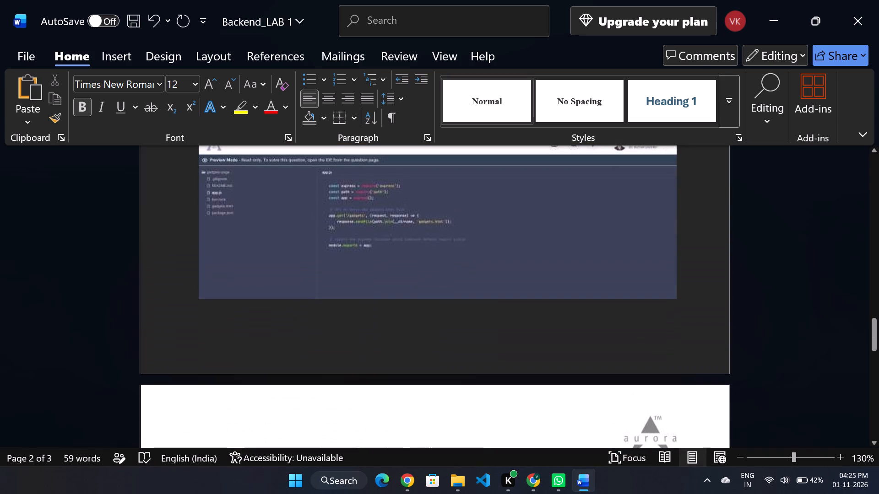
left_click(510, 264)
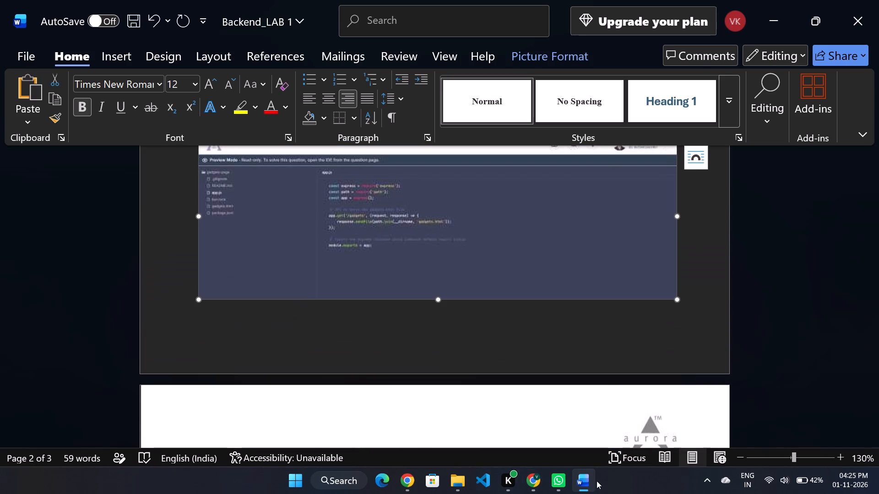
Switch to Chrome, close the Aurora University and Get a String preview pages, and open the Gadgets Page question's read-only code preview.
left_click(410, 474)
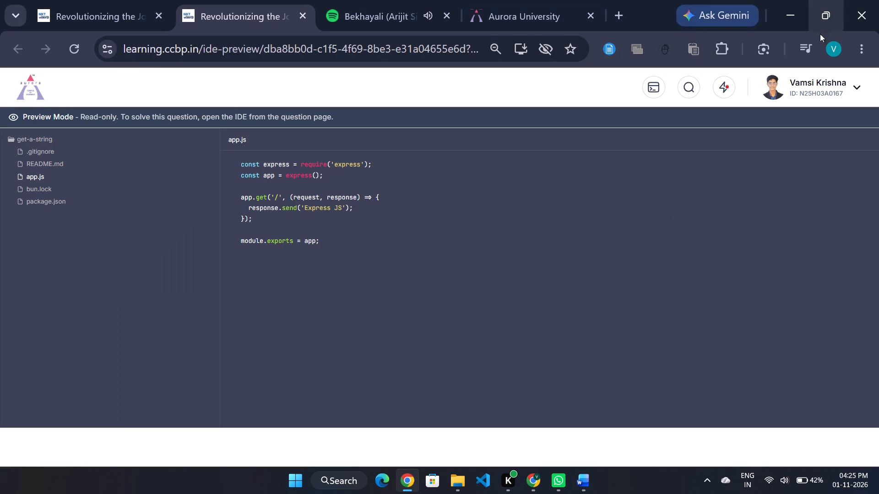
left_click(586, 19)
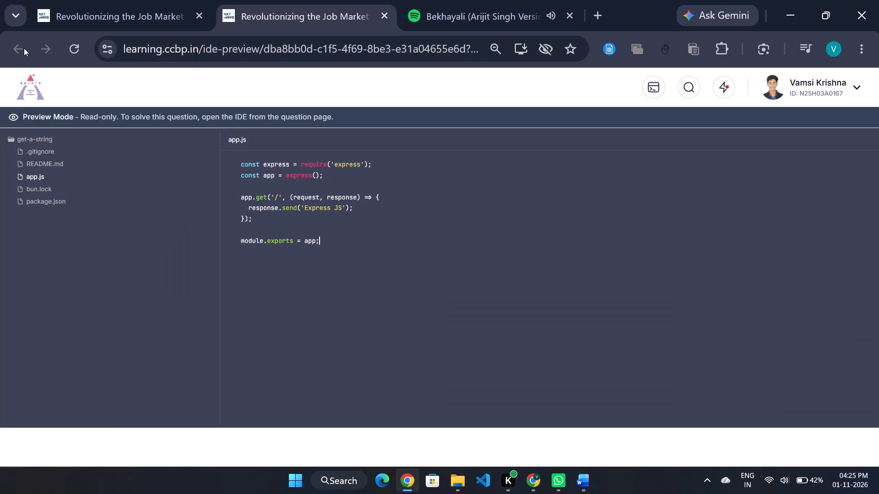
left_click(386, 17)
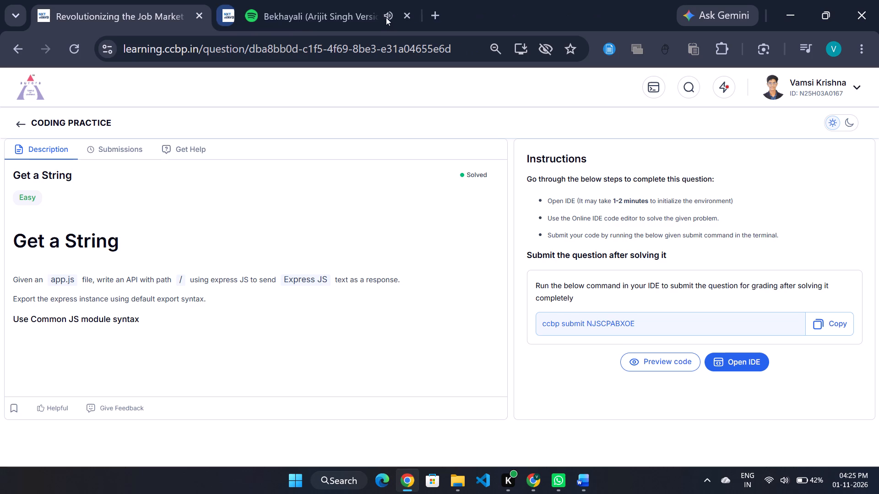
left_click(17, 118)
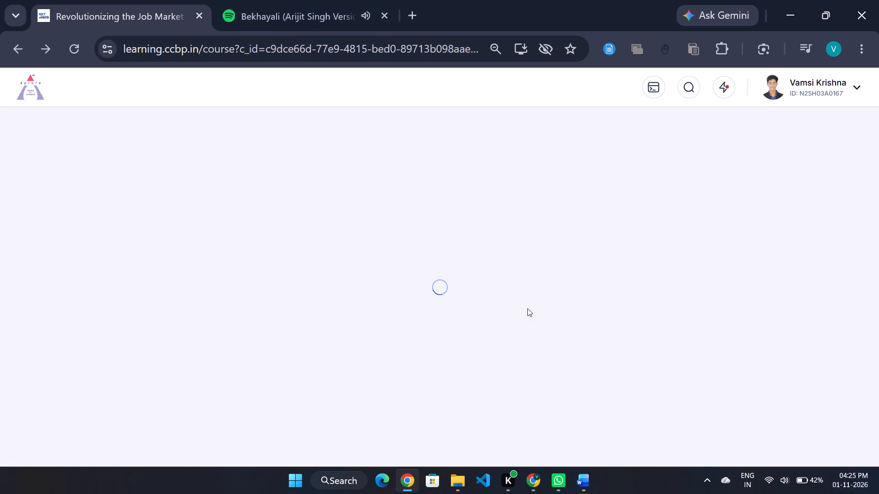
left_click(452, 387)
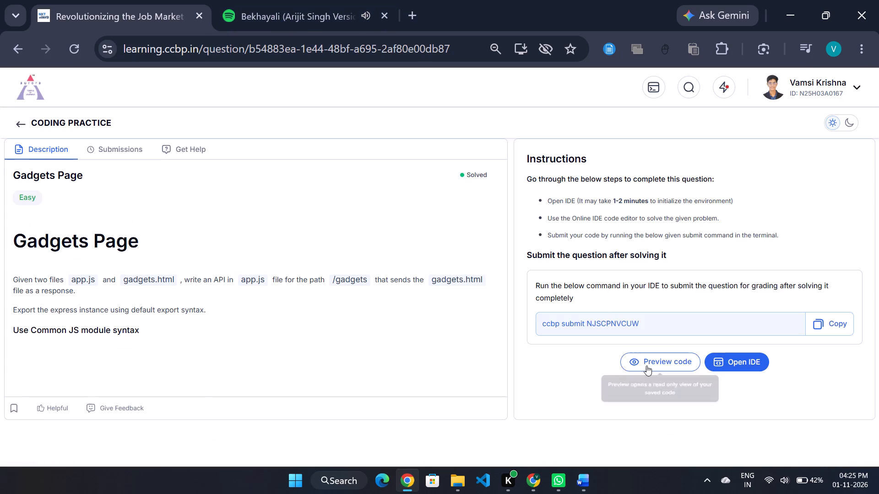
left_click(655, 361)
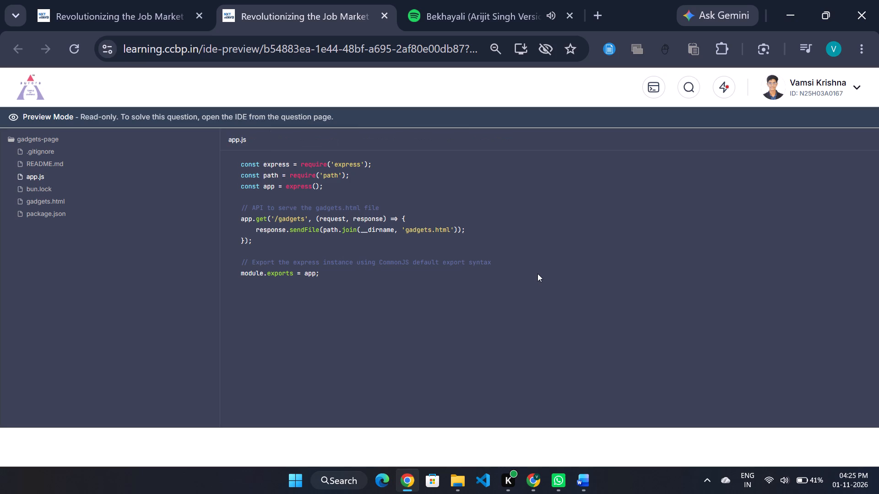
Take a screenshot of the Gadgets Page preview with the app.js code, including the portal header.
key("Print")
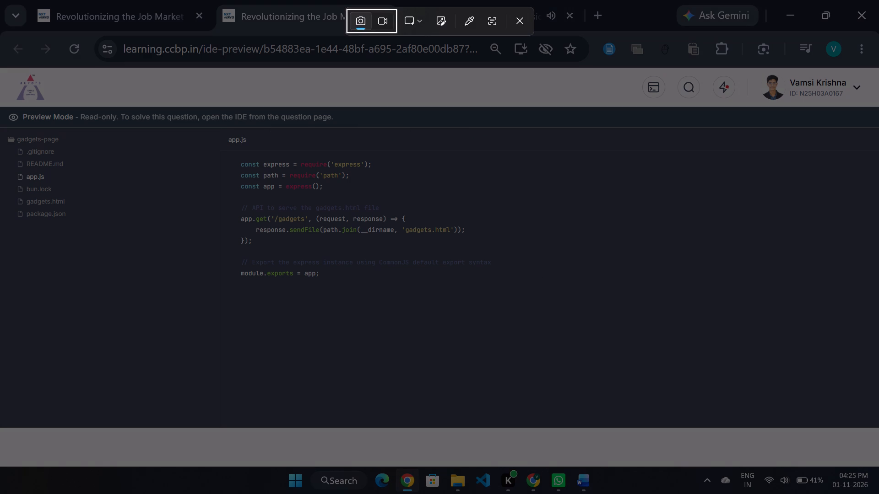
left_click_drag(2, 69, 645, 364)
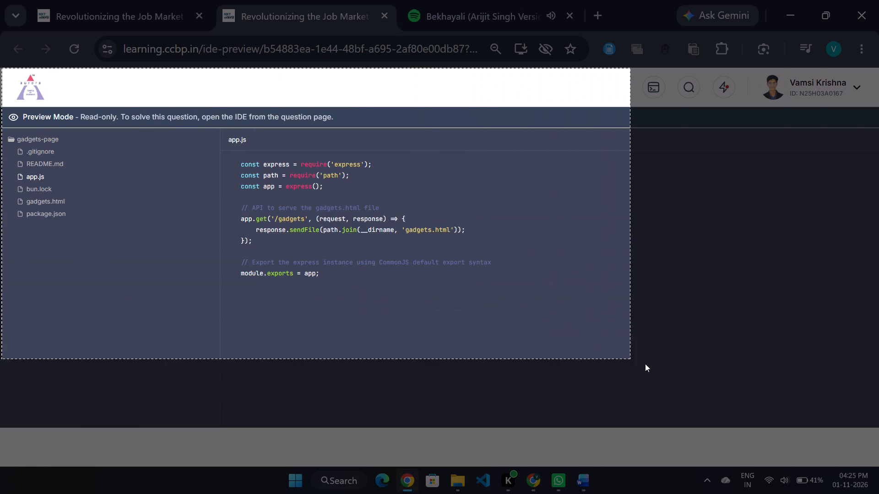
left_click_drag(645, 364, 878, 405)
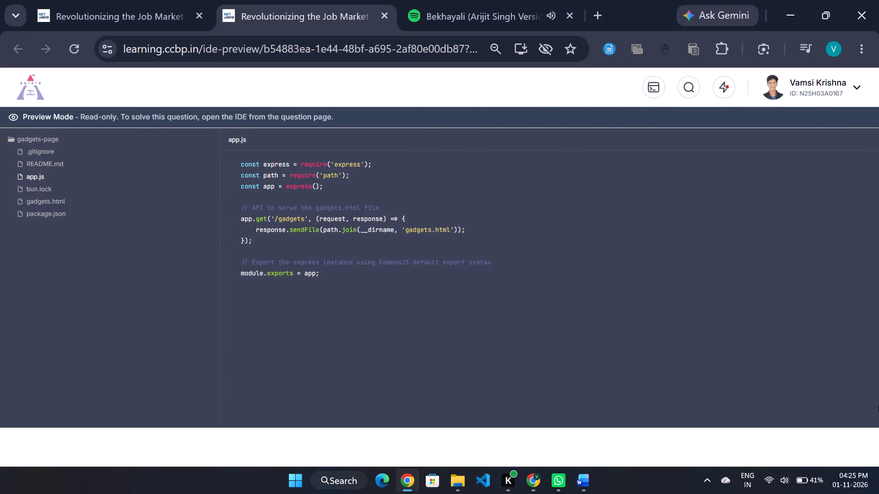
Return to the Word report and delete the selected old Gadgets Page code screenshot.
left_click(577, 484)
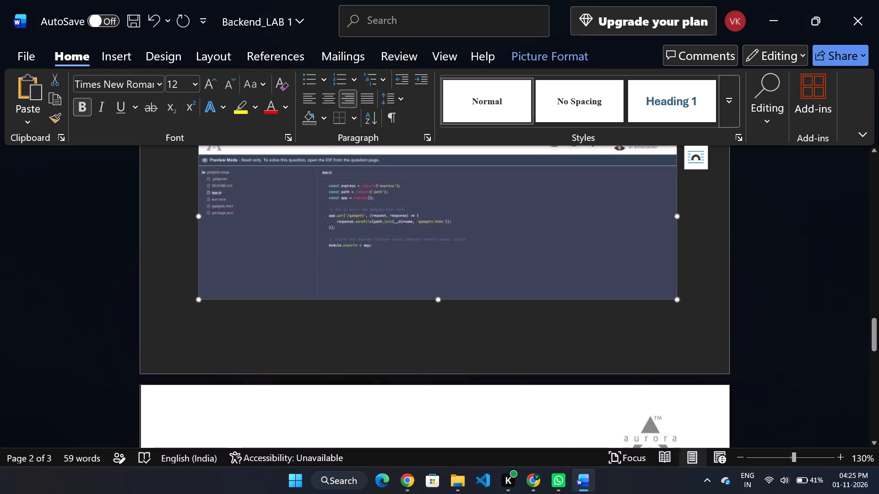
key("BackSpace")
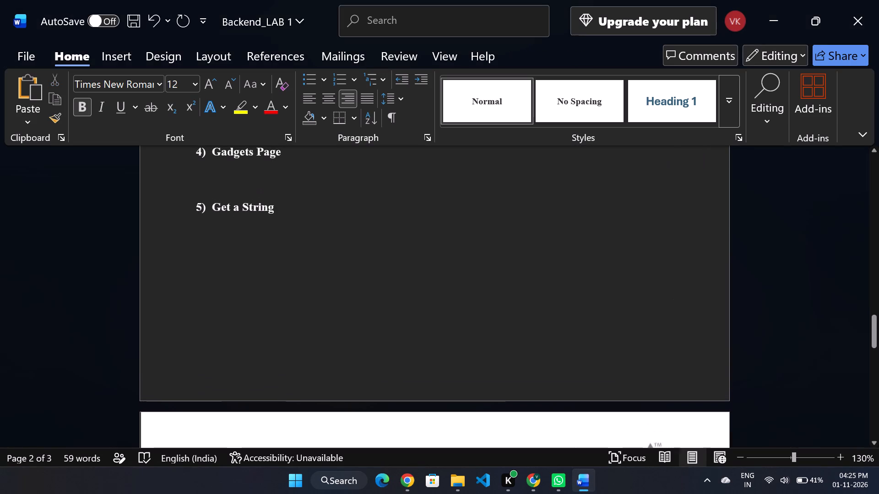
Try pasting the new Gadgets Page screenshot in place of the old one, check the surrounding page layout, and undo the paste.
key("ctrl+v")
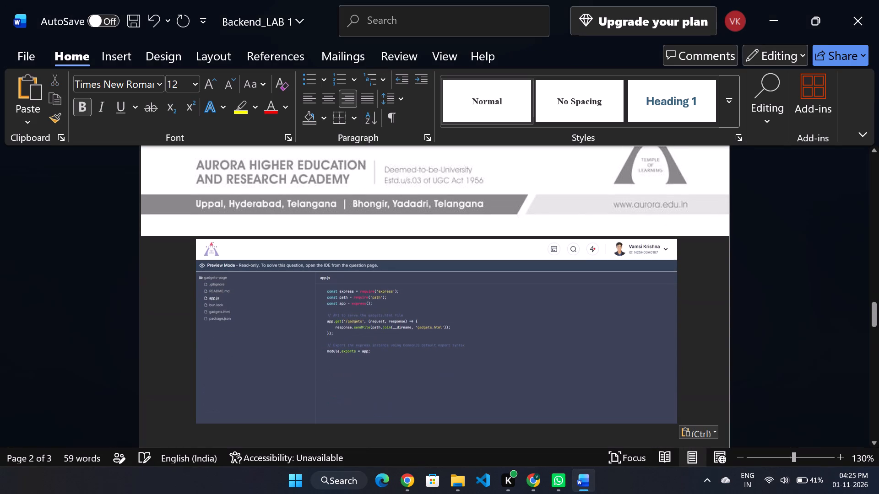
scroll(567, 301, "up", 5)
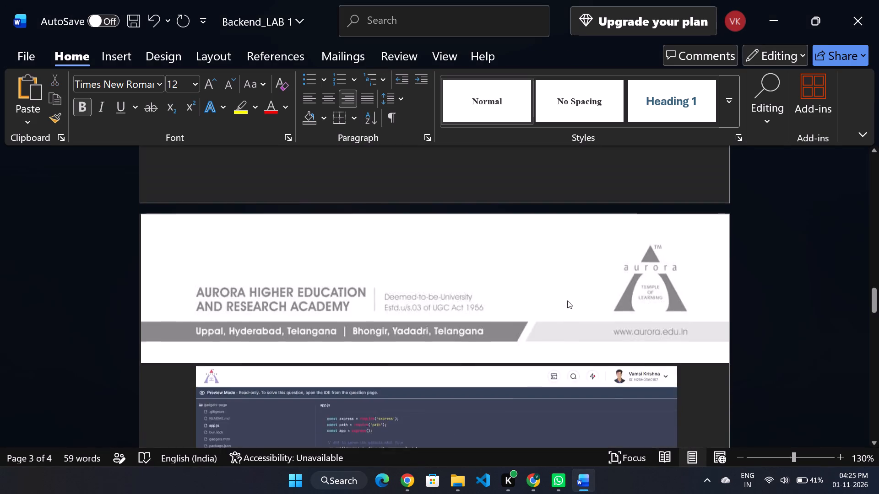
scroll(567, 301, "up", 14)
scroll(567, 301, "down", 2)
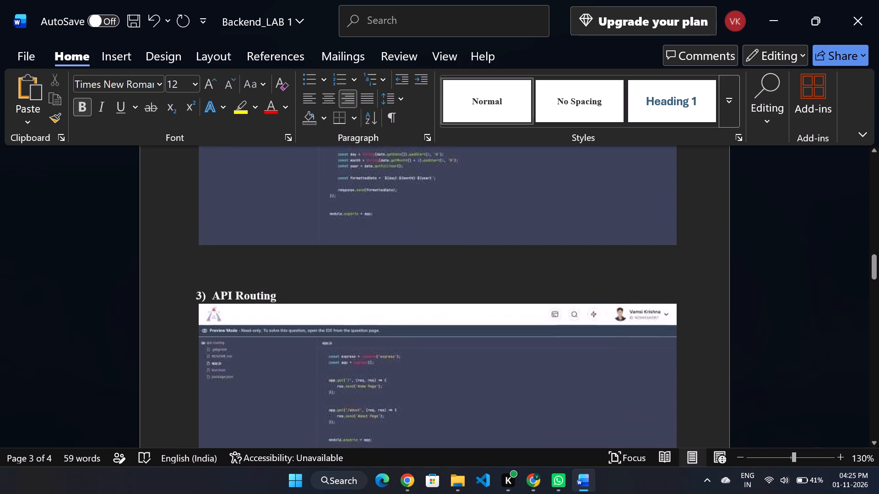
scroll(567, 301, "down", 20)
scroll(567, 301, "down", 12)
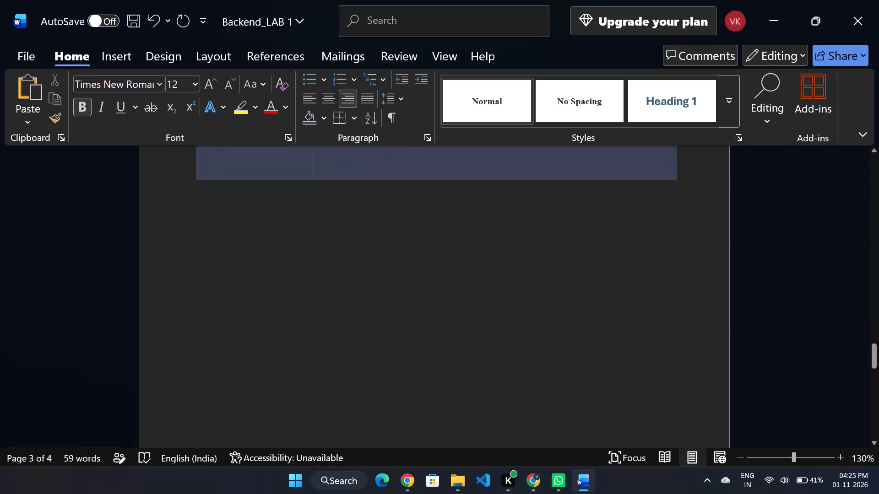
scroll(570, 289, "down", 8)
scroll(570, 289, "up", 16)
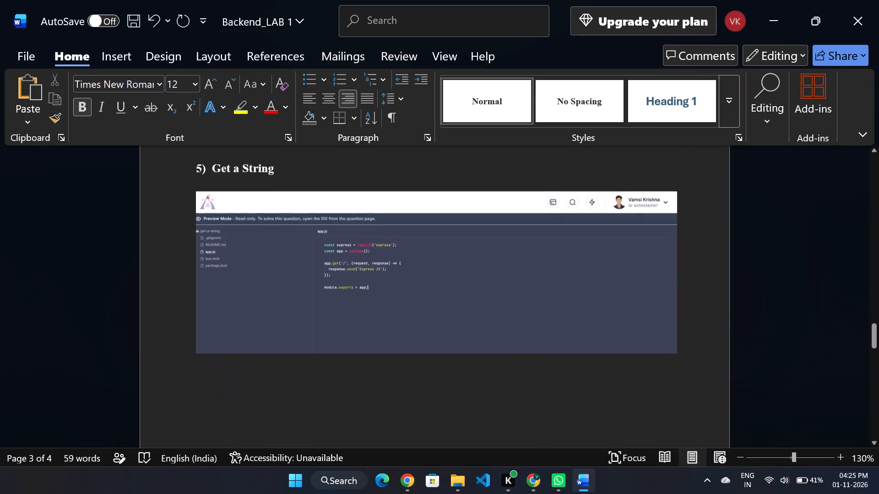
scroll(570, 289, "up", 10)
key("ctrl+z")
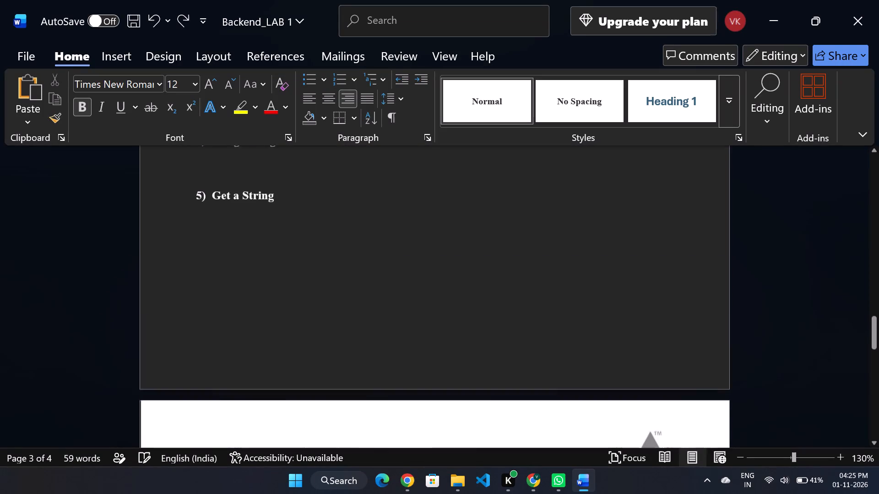
Add an unnumbered blank line directly below the 4) Gadgets Page heading.
scroll(570, 289, "up", 3)
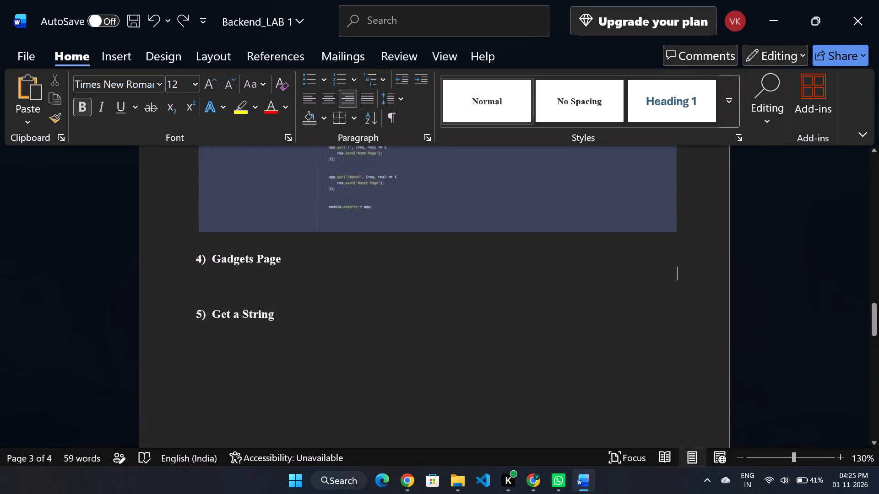
left_click(298, 263)
key("Return")
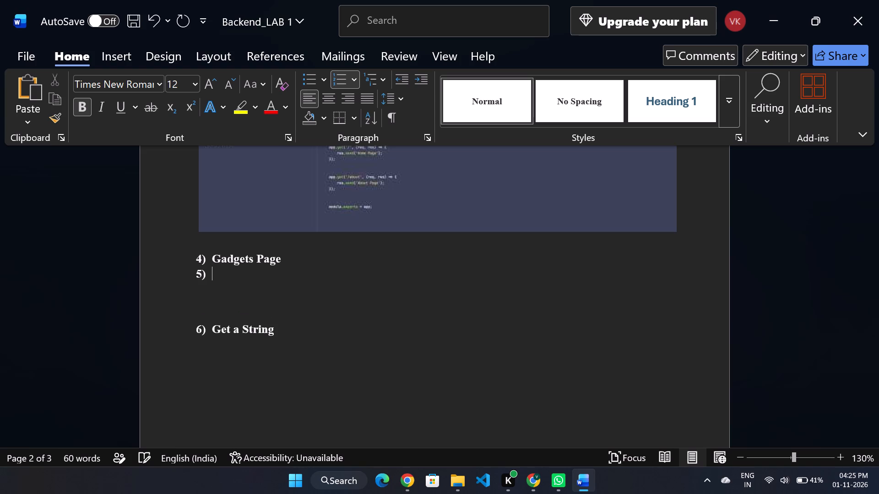
key("BackSpace")
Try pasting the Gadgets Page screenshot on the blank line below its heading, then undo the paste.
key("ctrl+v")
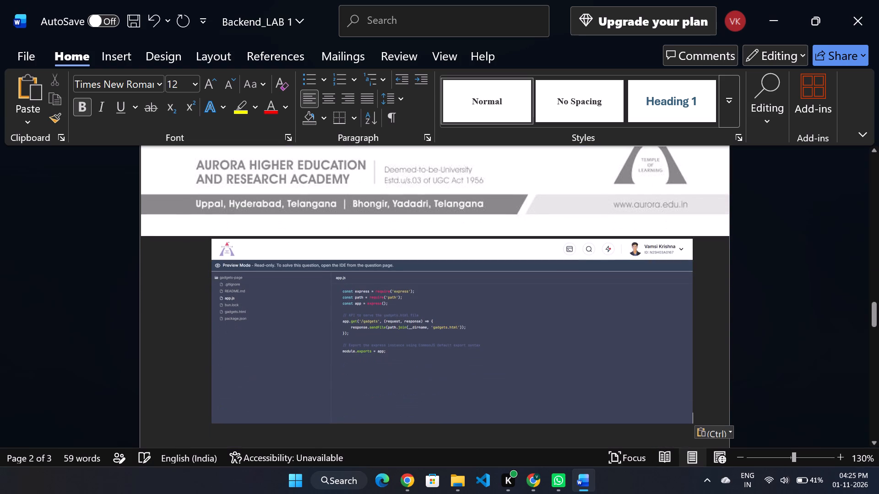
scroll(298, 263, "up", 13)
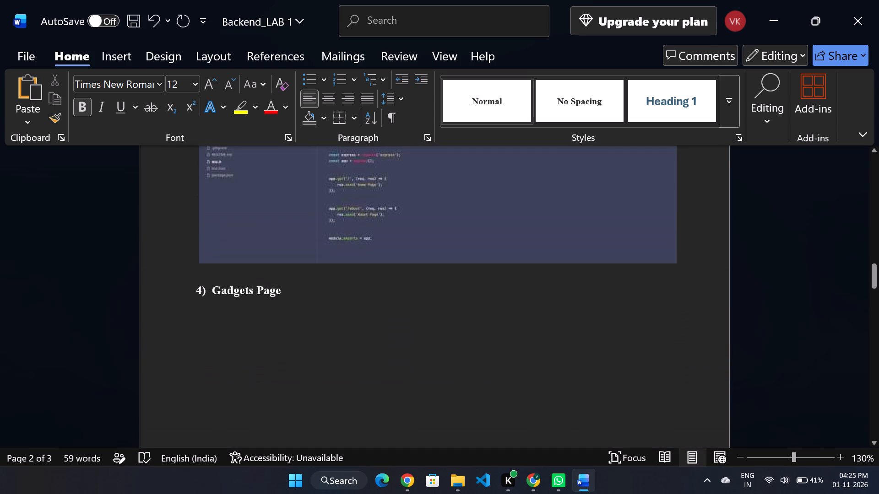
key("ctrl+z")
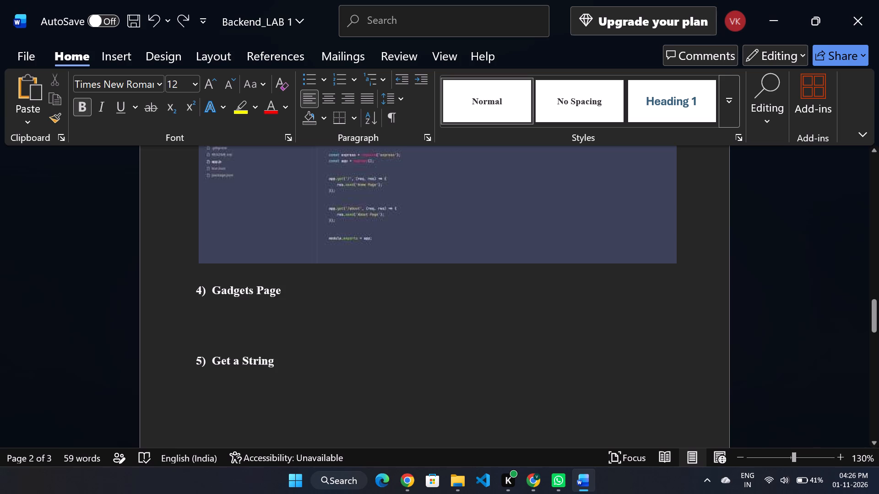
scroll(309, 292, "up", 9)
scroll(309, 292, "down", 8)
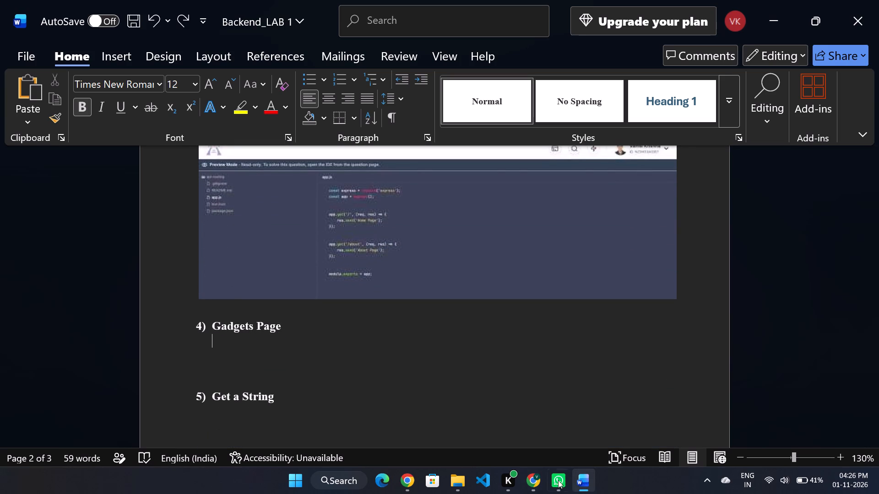
In File Explorer's Gallery, delete the latest Gadgets Page screenshot, the DSA C++ PDF screenshot and the Word image options screenshot.
left_click(459, 484)
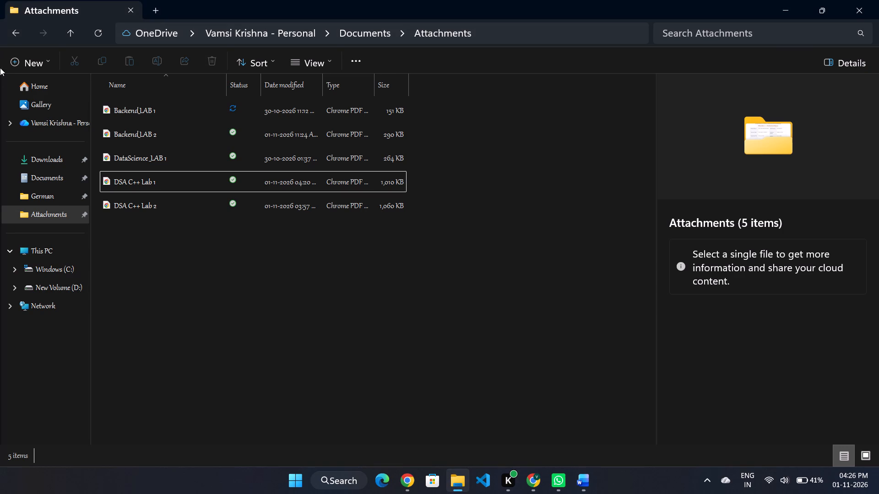
left_click(32, 101)
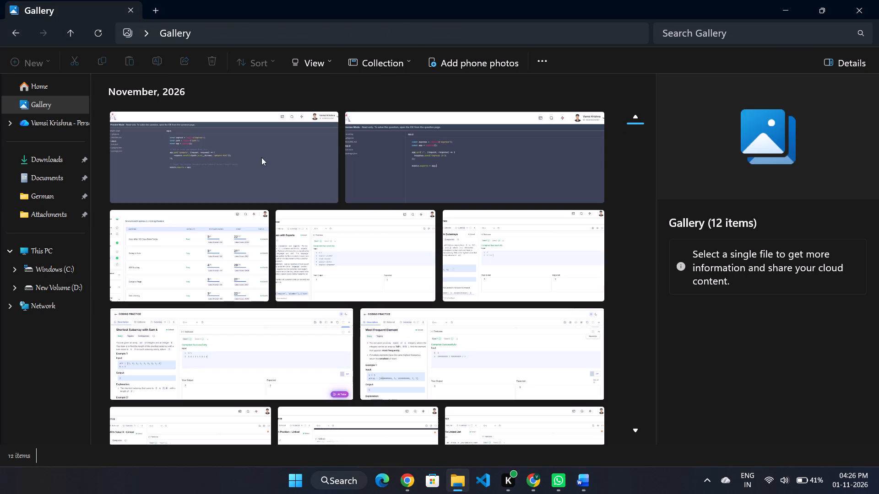
left_click(261, 157)
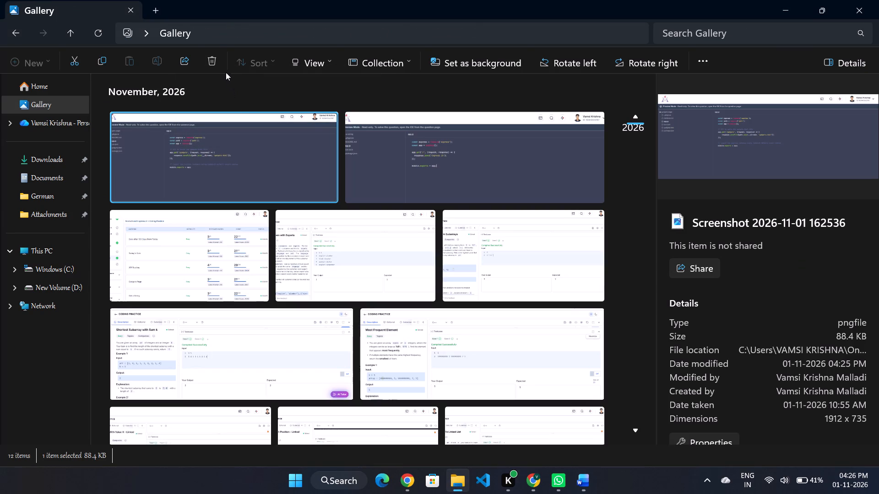
left_click(213, 64)
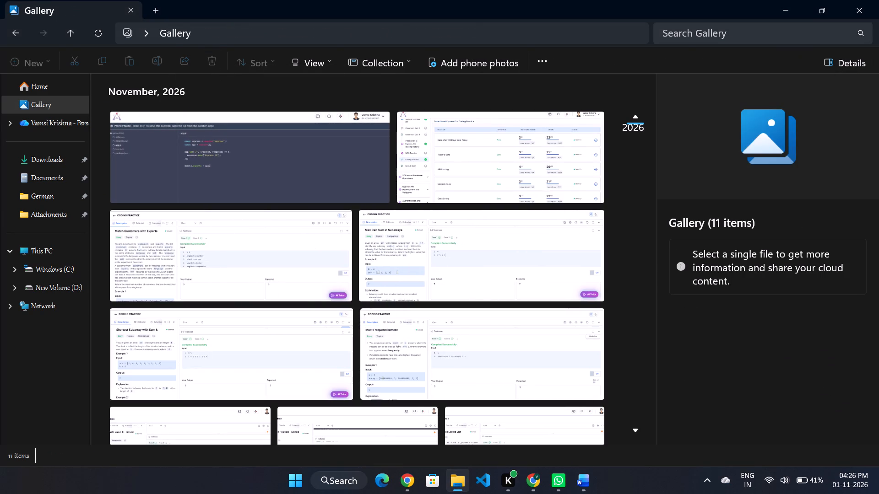
scroll(553, 192, "down", 10)
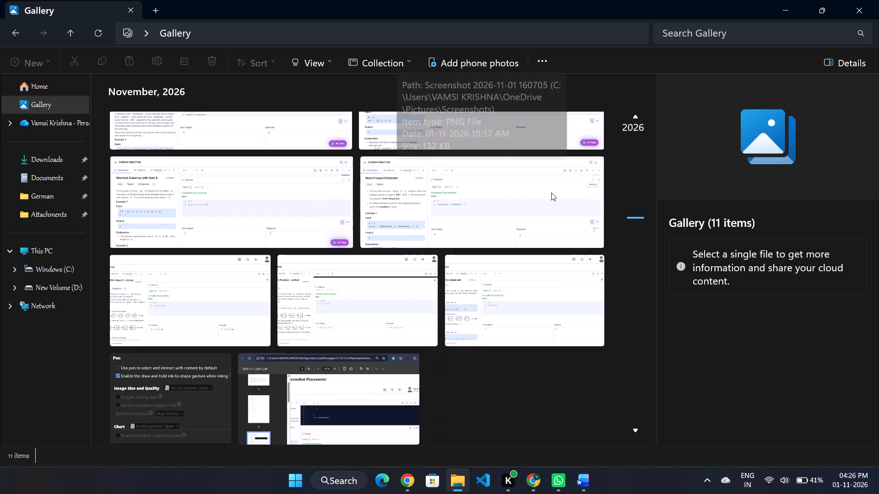
left_click(361, 392)
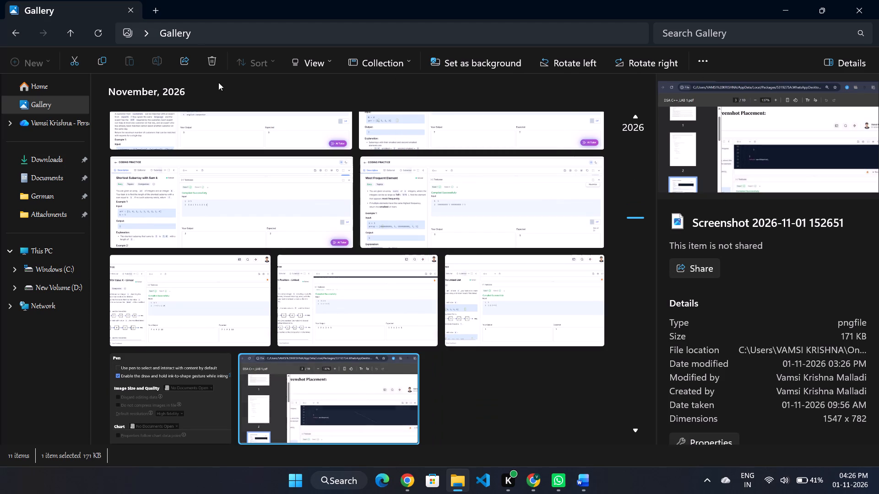
left_click(217, 63)
left_click(206, 379)
left_click(210, 58)
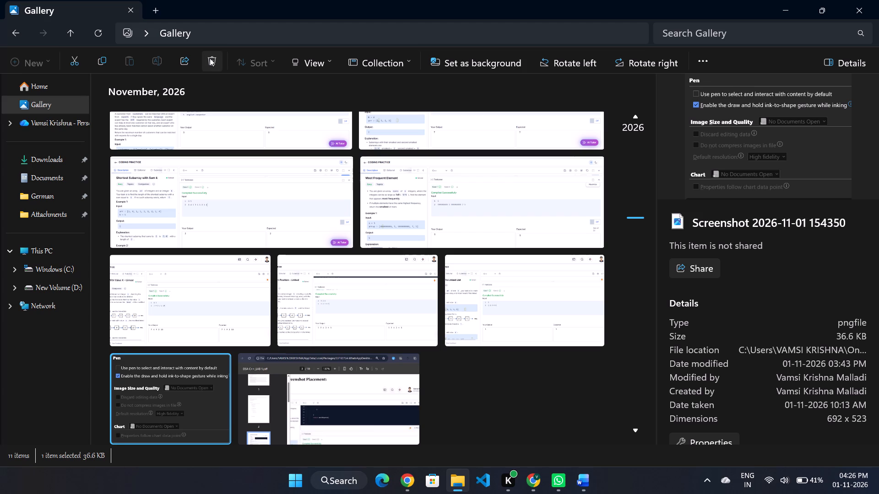
left_click(784, 0)
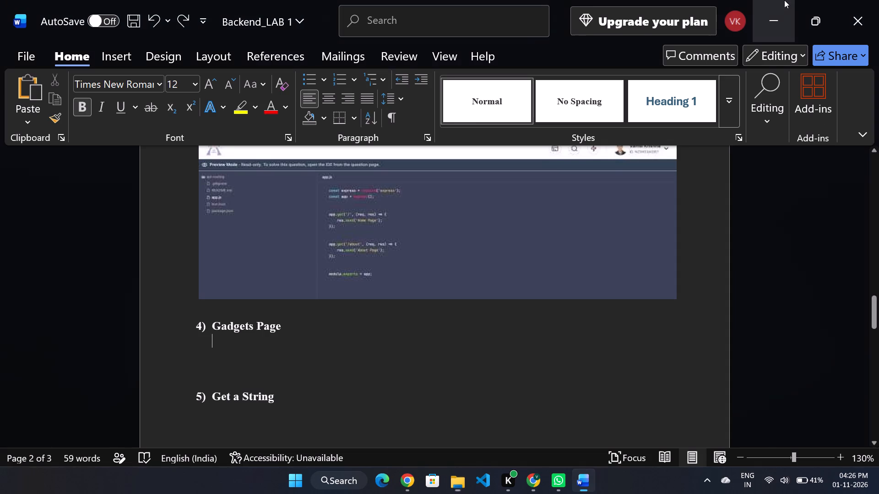
Capture the Gadgets Page code preview in Chrome from the portal header to below the code, and paste it under 4) Gadgets Page in Word.
left_click(416, 490)
key("Print")
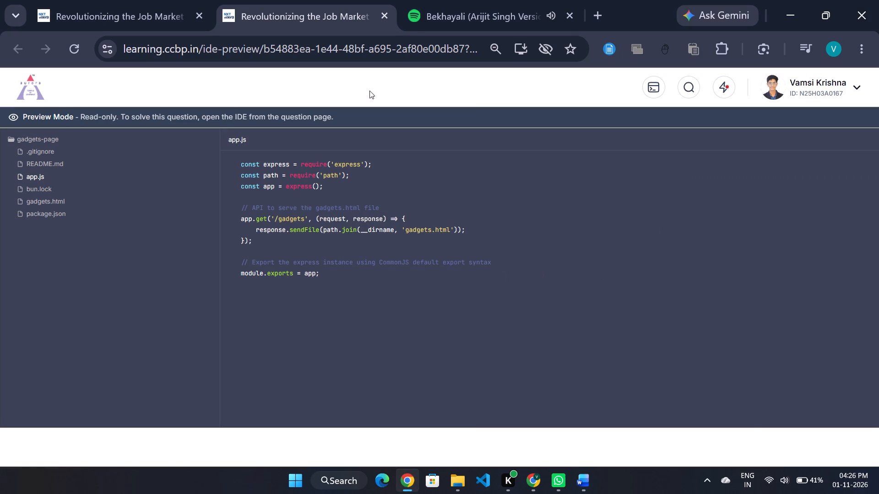
left_click_drag(4, 69, 112, 151)
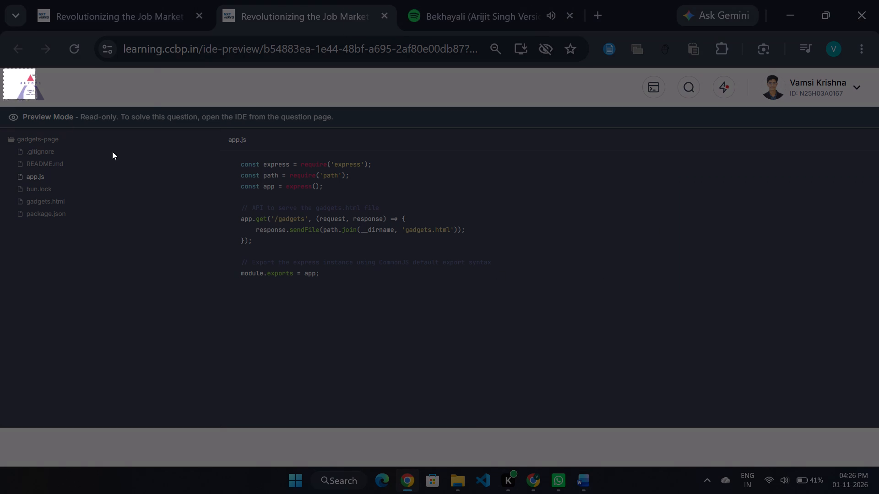
left_click_drag(112, 151, 878, 328)
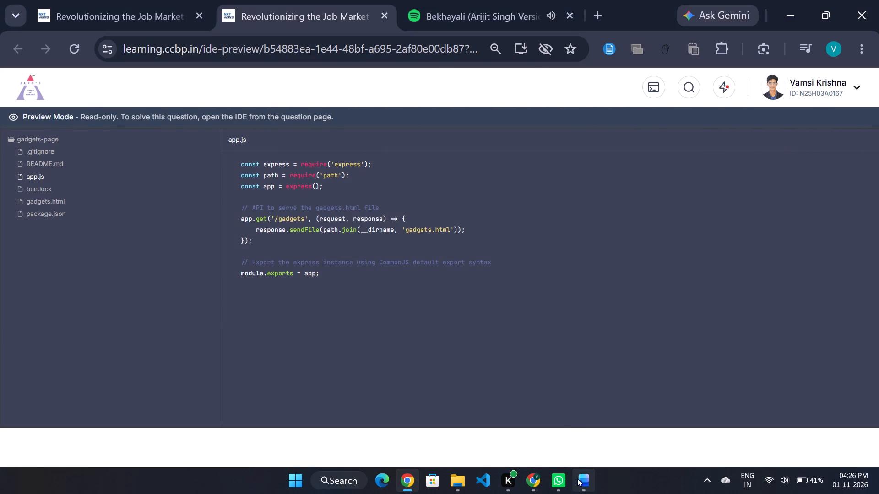
left_click(577, 478)
key("ctrl+v")
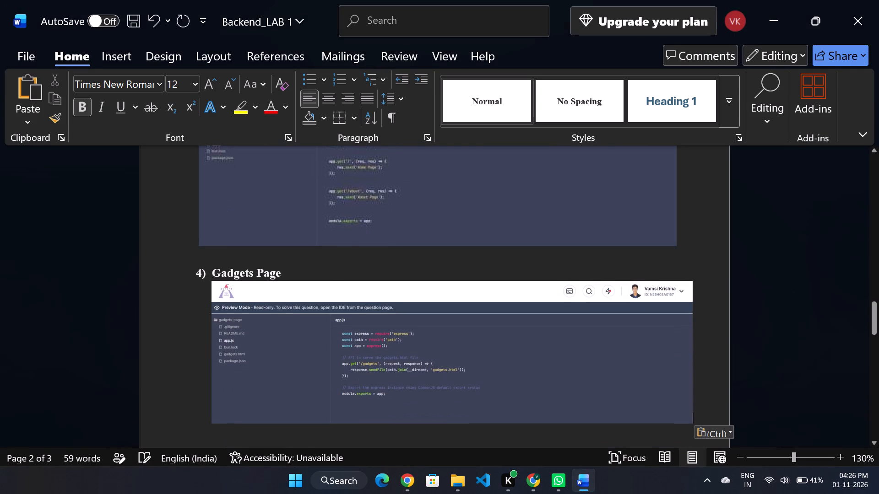
Add an unnumbered blank line between the 4) Gadgets Page heading and its new screenshot.
scroll(352, 278, "down", 5)
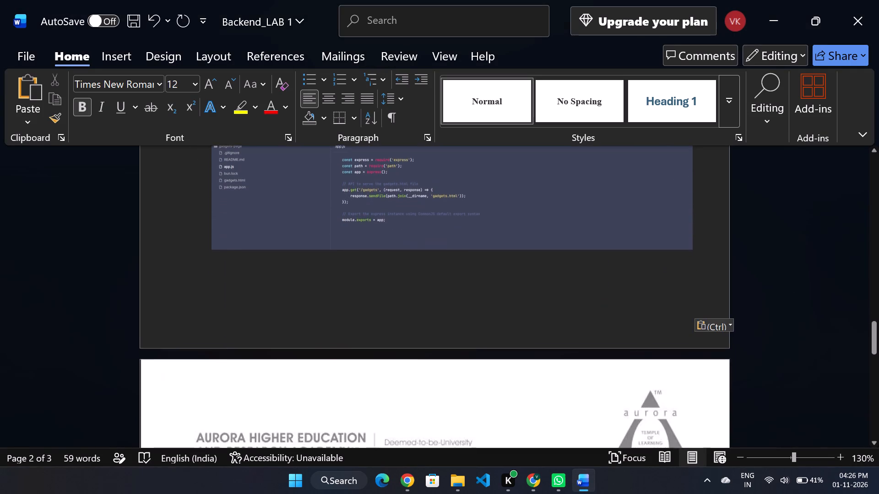
scroll(354, 275, "up", 5)
left_click(352, 270)
key("Return")
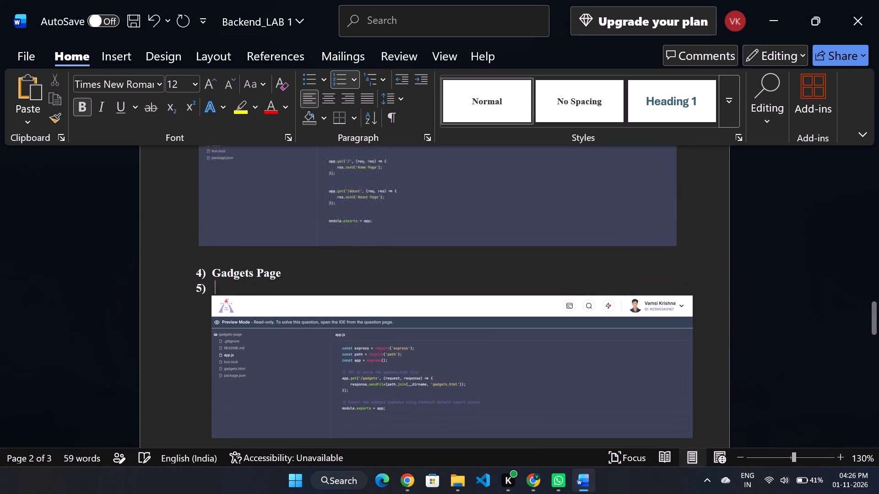
key("Return")
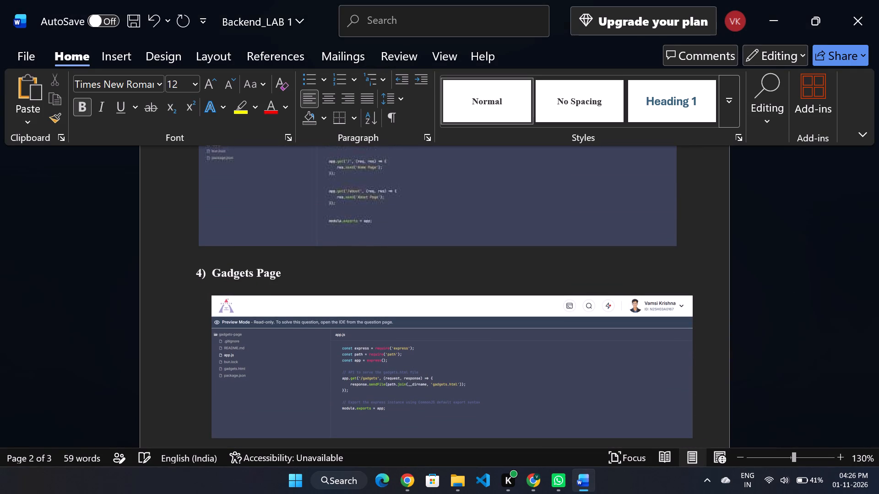
Check how the pages are laid out from the Gadgets Page screenshot down to the coding practice overview image.
scroll(407, 275, "down", 10)
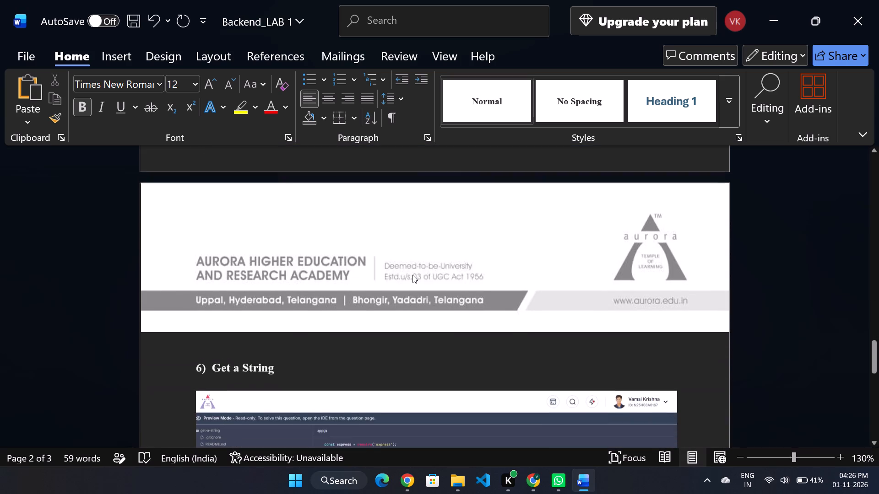
scroll(412, 275, "down", 9)
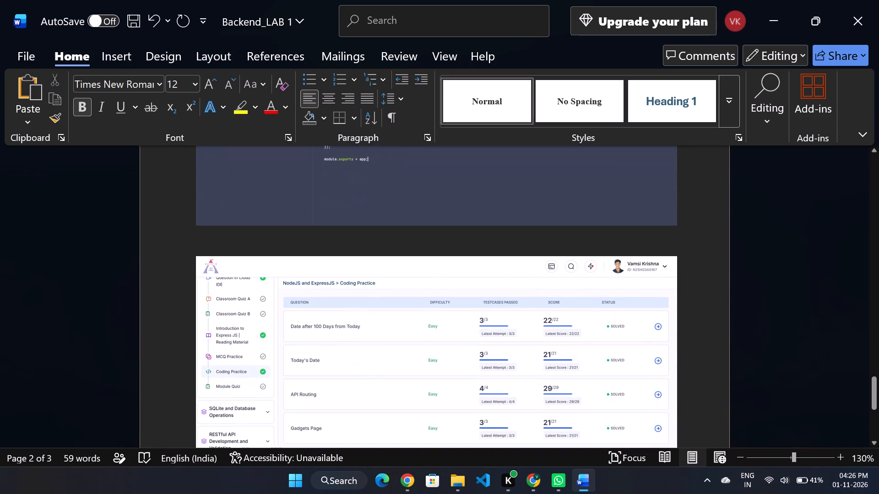
scroll(412, 275, "up", 18)
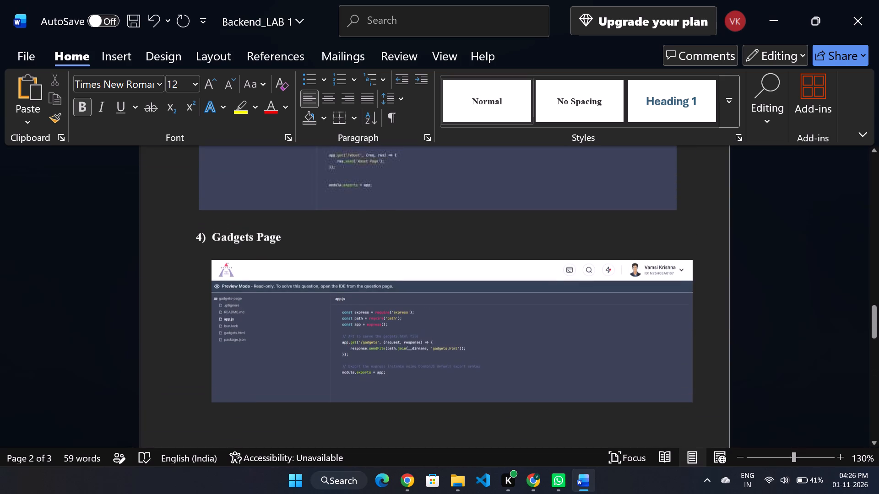
Delete the old screenshot under 3) API Routing and reset its empty line to left alignment.
scroll(412, 275, "up", 4)
left_click(413, 275)
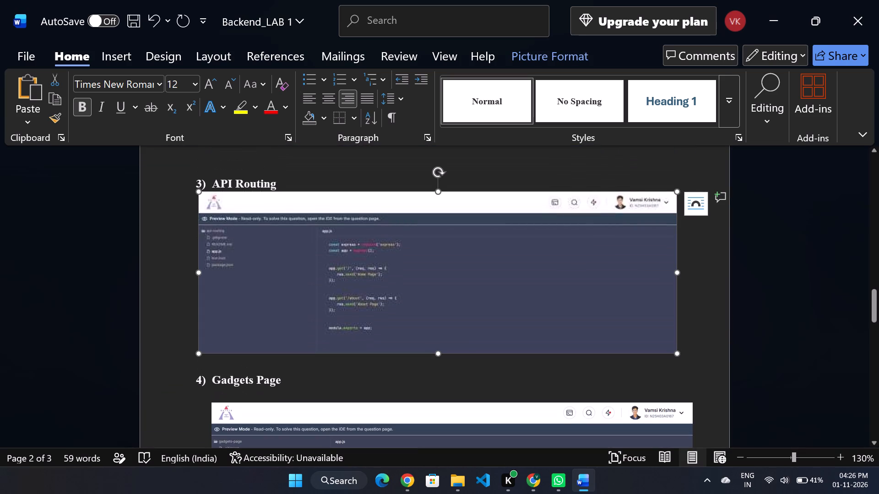
key("BackSpace")
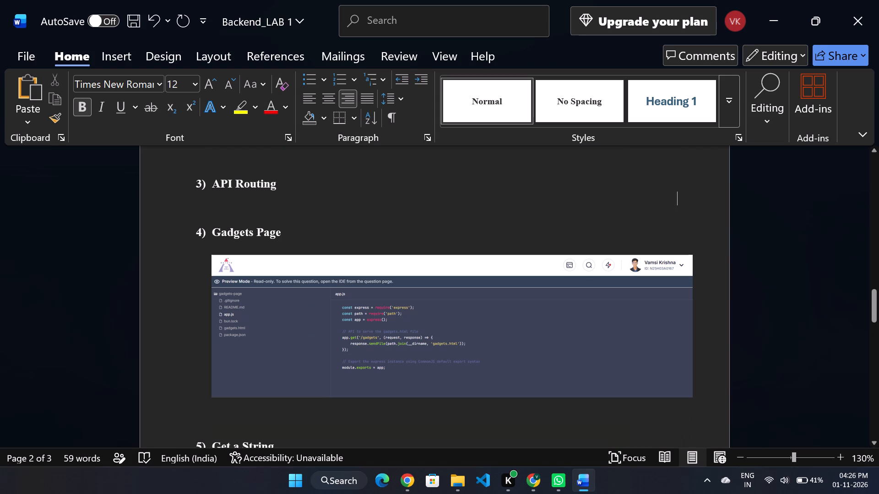
key("BackSpace")
key("BackSpace")
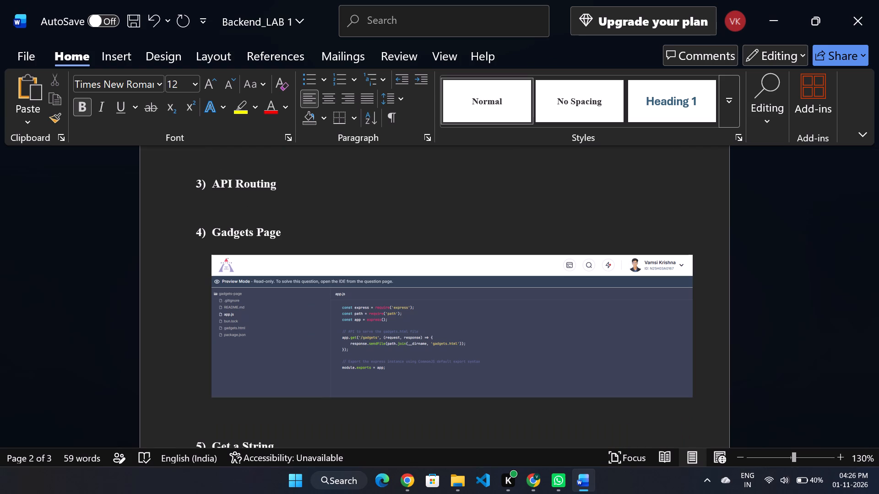
In Chrome, close the Gadgets Page preview and open the code preview of the API Routing question.
left_click(780, 10)
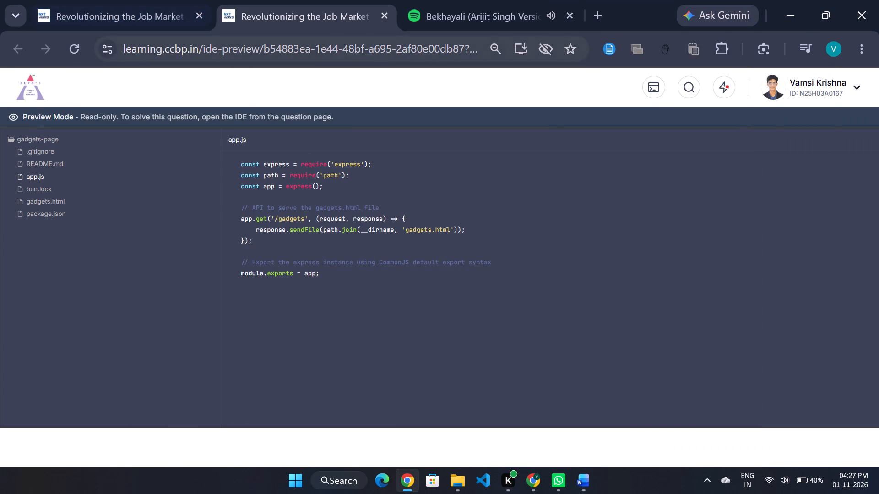
left_click(382, 10)
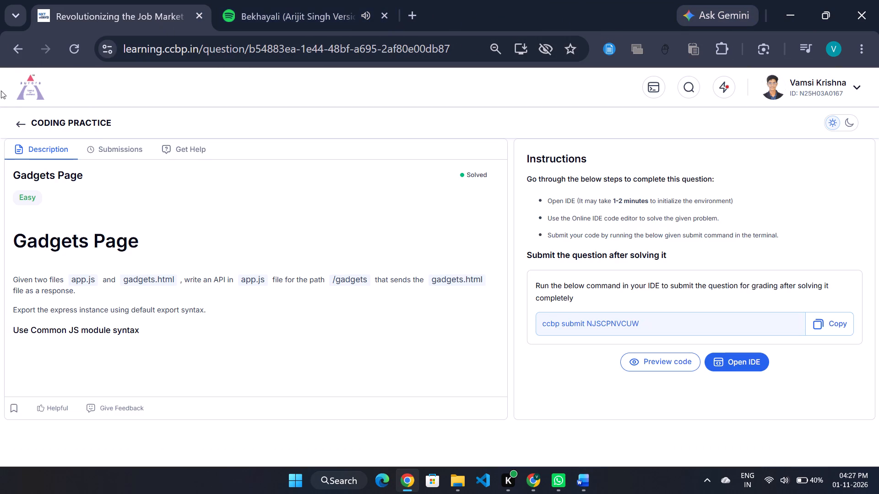
left_click(22, 123)
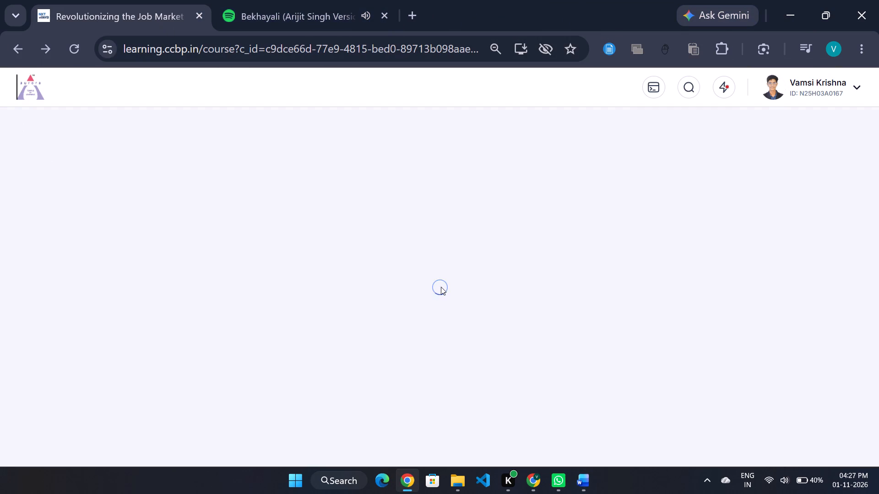
left_click(394, 299)
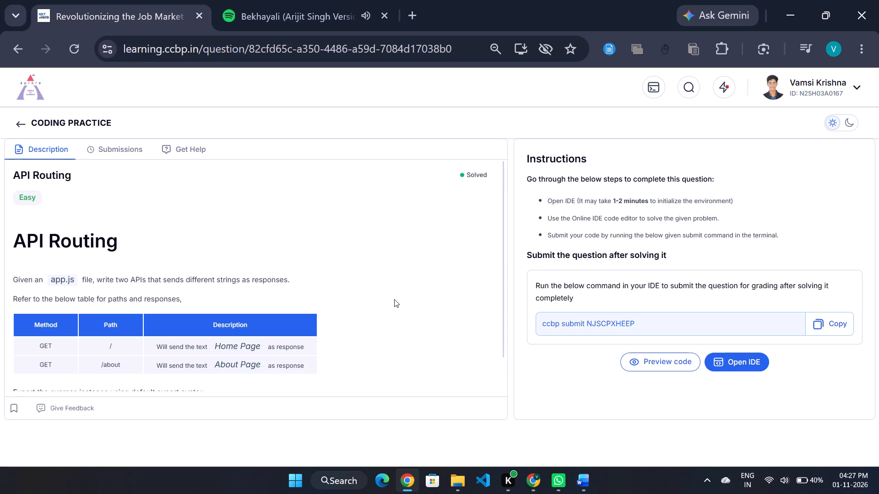
left_click(689, 365)
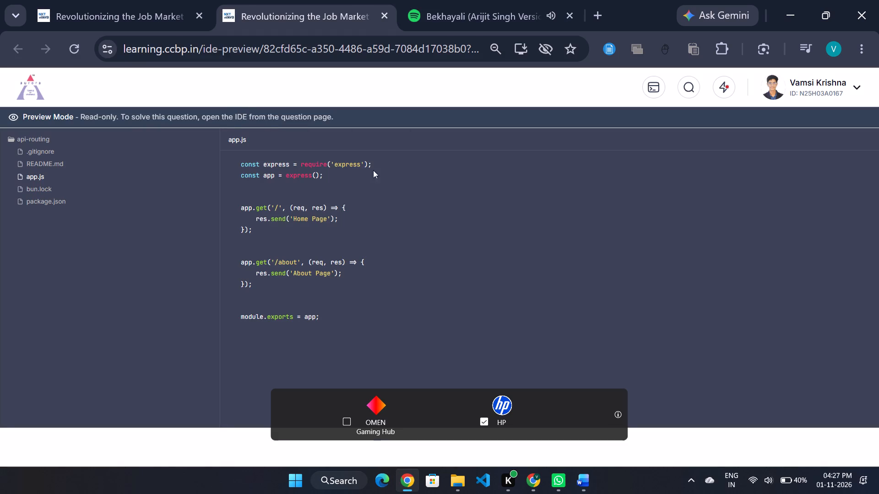
key("Escape")
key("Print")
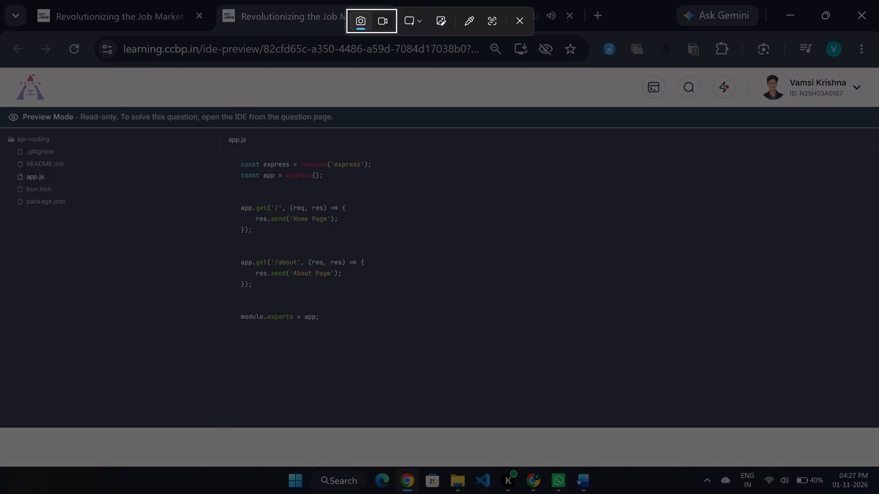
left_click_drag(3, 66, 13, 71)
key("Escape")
Capture a full-width screenshot of the API Routing code preview from the portal header to just below the last code line.
key("Print")
left_click_drag(3, 71, 406, 264)
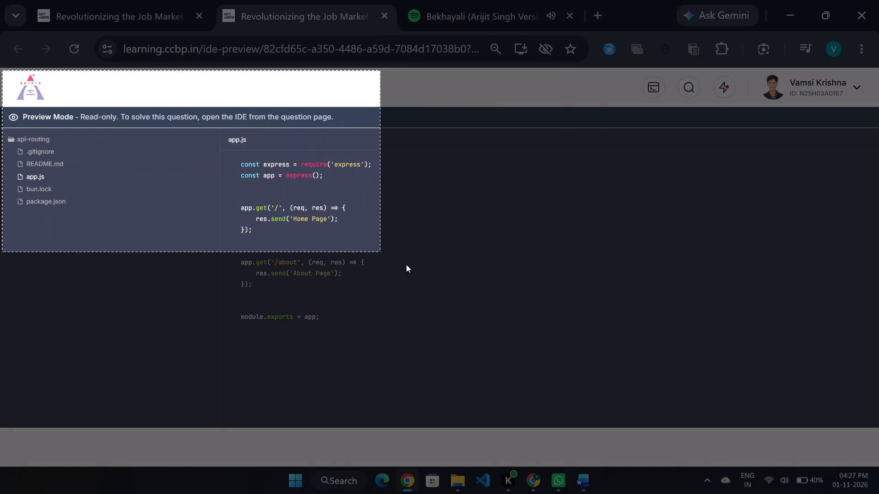
left_click_drag(406, 264, 878, 349)
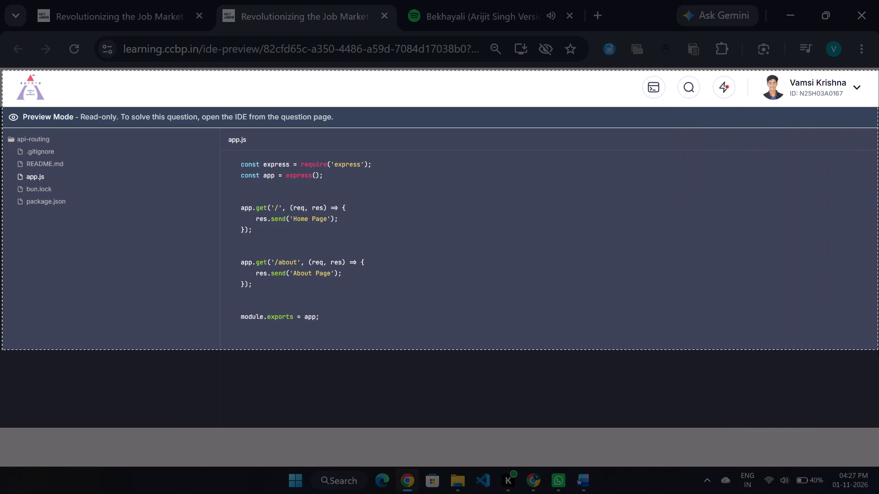
left_click_drag(878, 349, 878, 342)
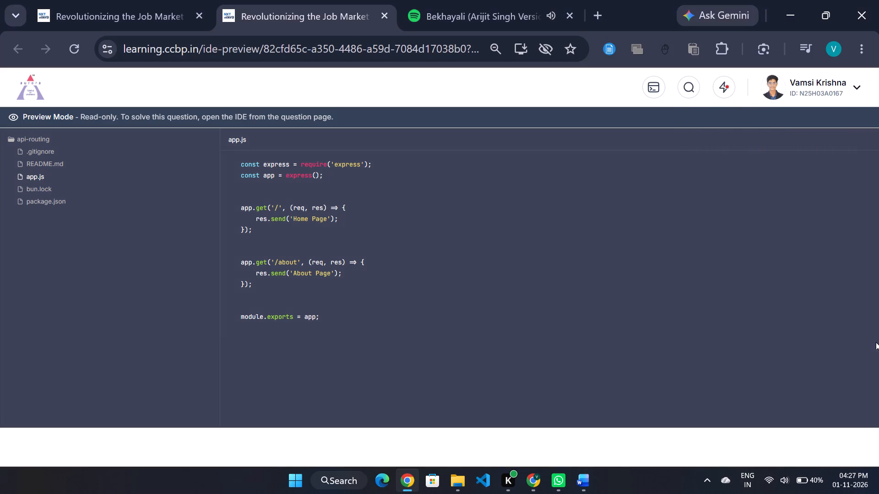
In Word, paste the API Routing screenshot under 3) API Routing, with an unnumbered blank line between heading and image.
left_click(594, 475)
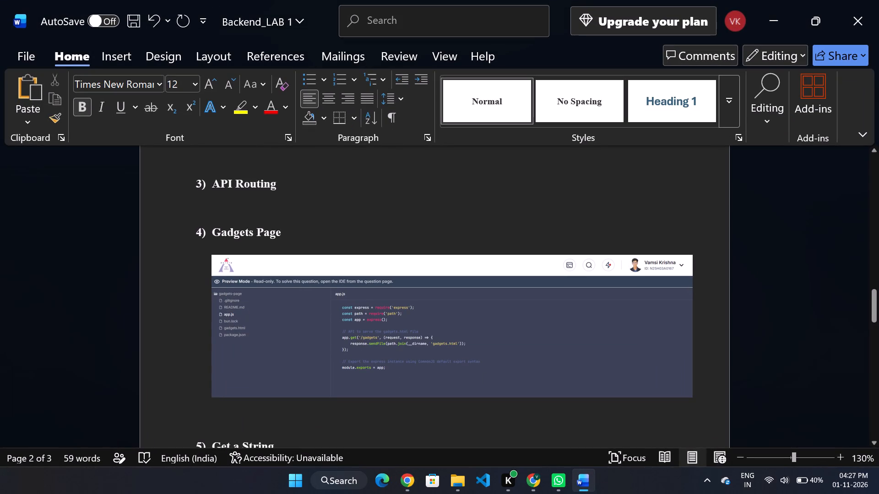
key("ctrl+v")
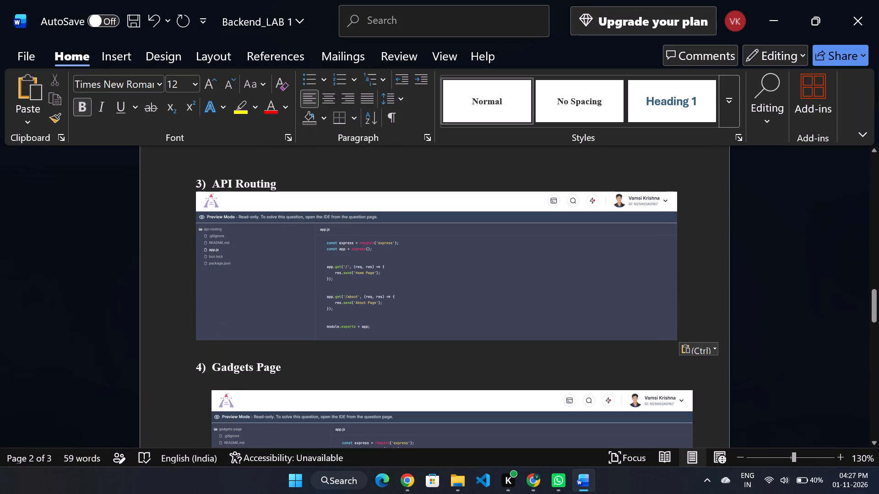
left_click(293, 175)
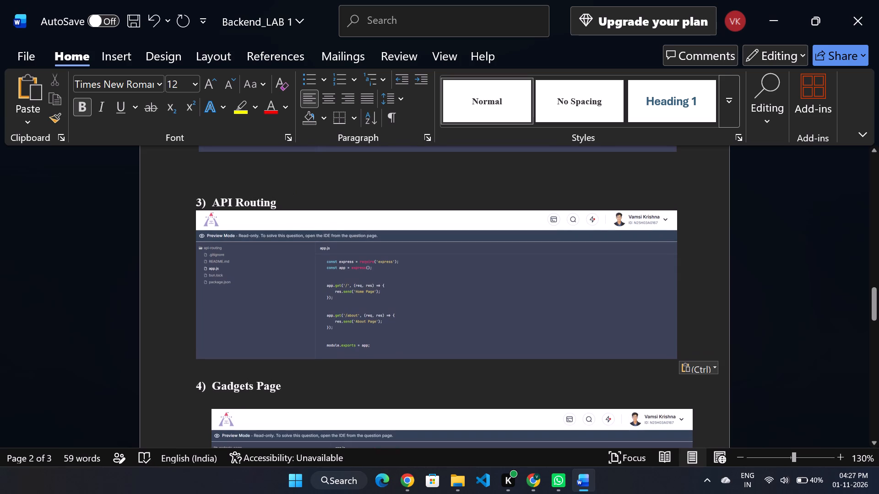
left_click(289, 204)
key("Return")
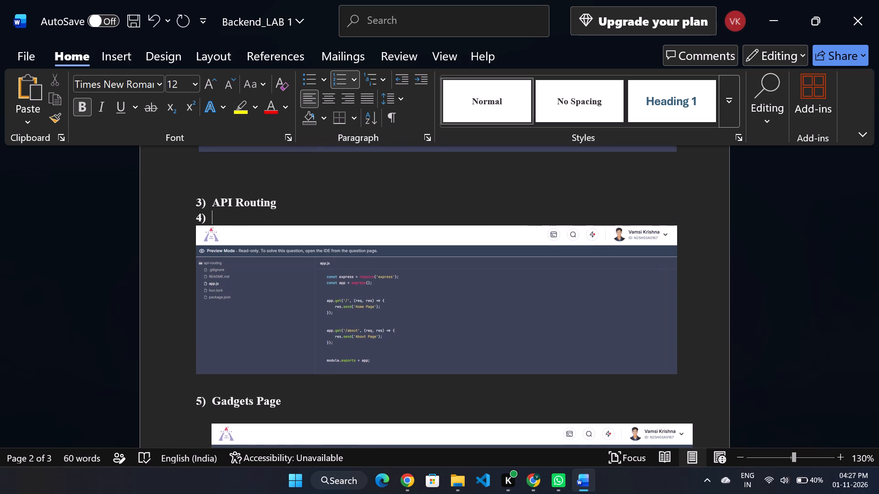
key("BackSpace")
Check the spacing and page breaks from the API Routing section through 5) Get a String.
scroll(364, 290, "down", 2)
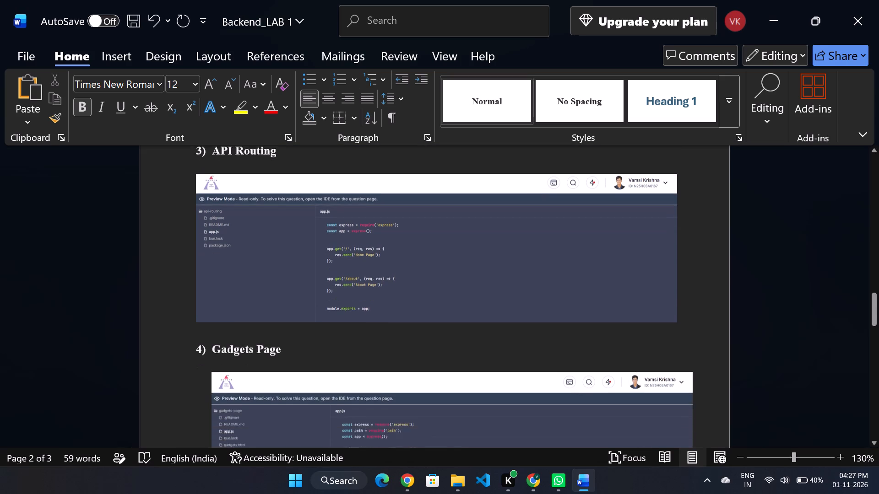
scroll(368, 289, "down", 2)
scroll(370, 288, "up", 4)
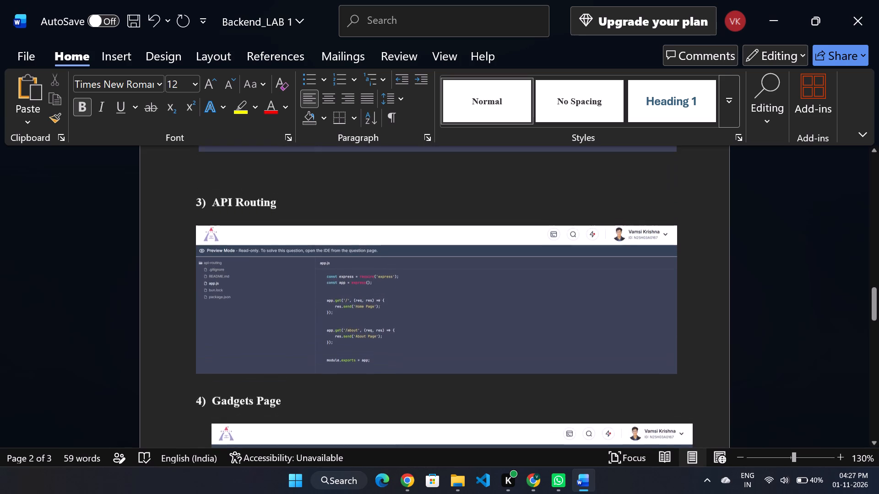
scroll(371, 288, "down", 2)
scroll(371, 288, "up", 1)
scroll(372, 288, "down", 2)
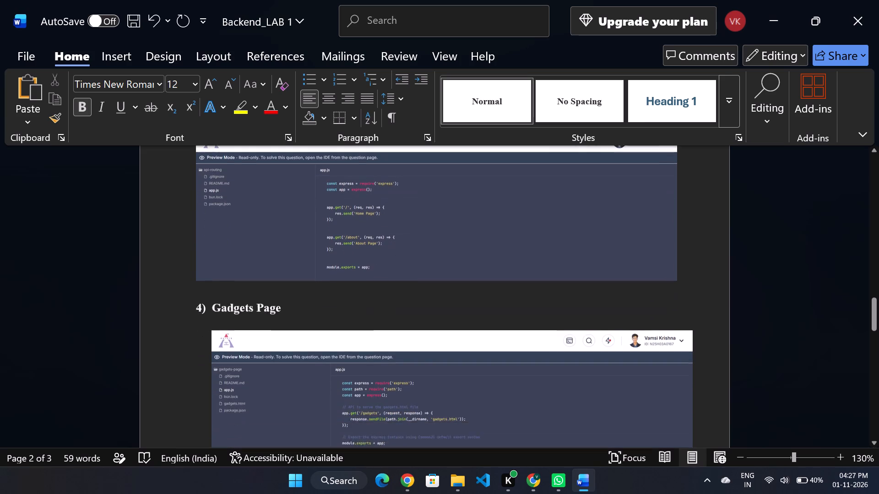
scroll(374, 288, "down", 11)
scroll(374, 288, "up", 1)
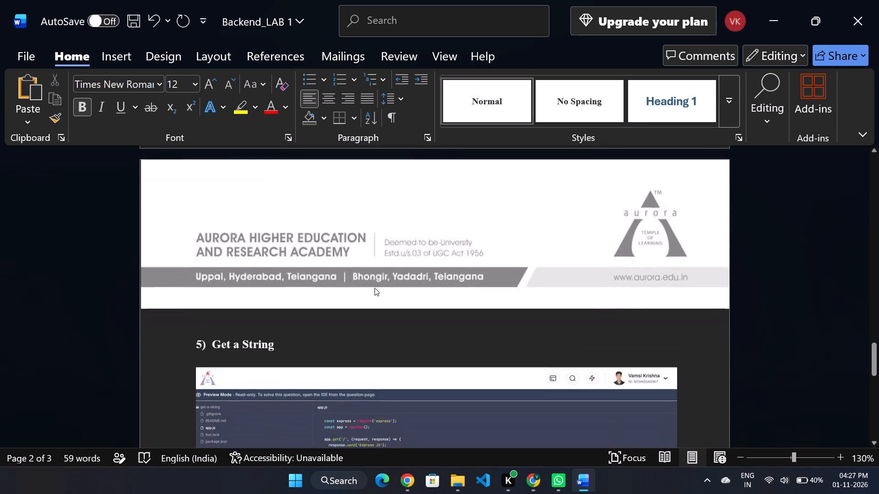
scroll(374, 288, "up", 13)
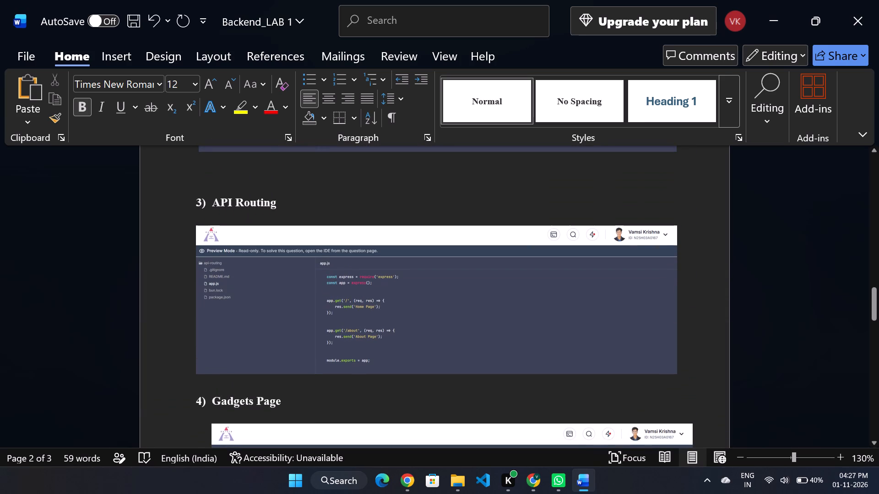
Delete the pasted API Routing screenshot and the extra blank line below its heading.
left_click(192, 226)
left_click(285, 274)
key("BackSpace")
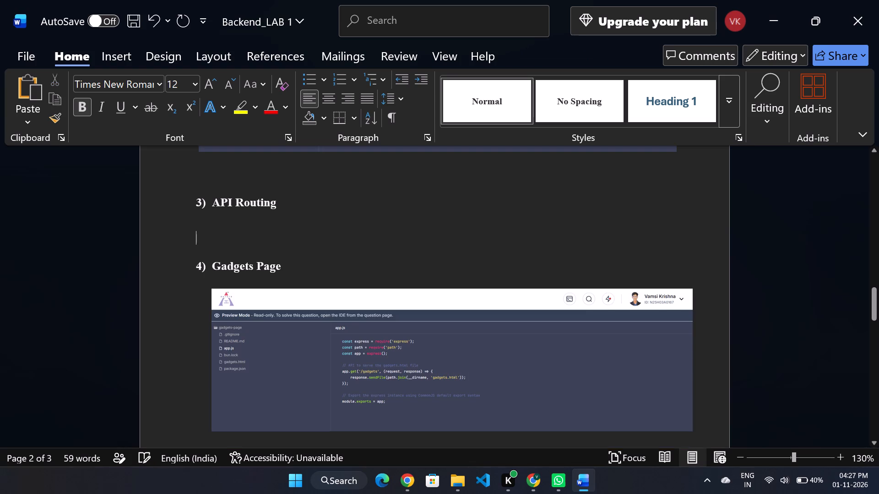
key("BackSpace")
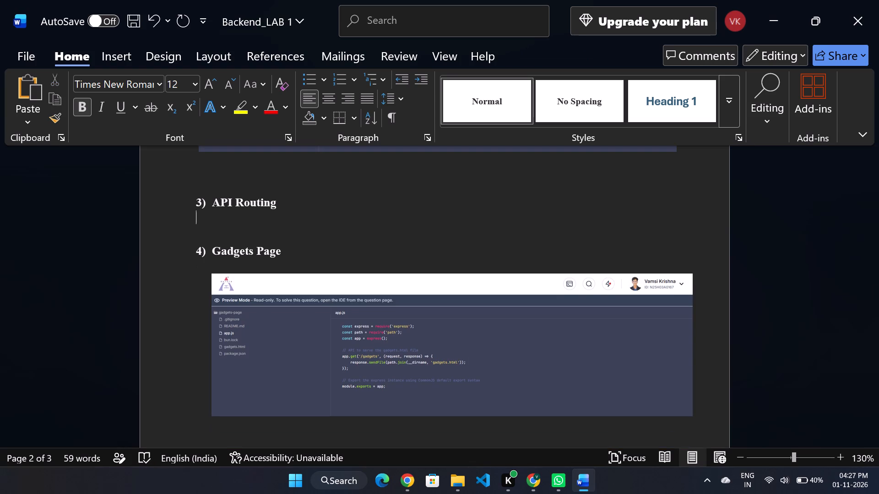
Paste the API Routing screenshot on the line below the 3) API Routing heading, preceded by four spaces.
left_click(257, 217)
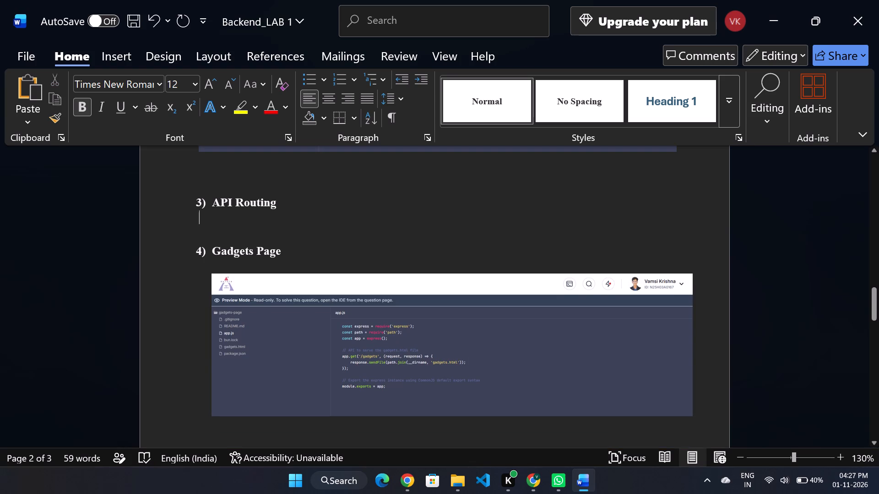
left_click(257, 217)
key("space")
key("space")
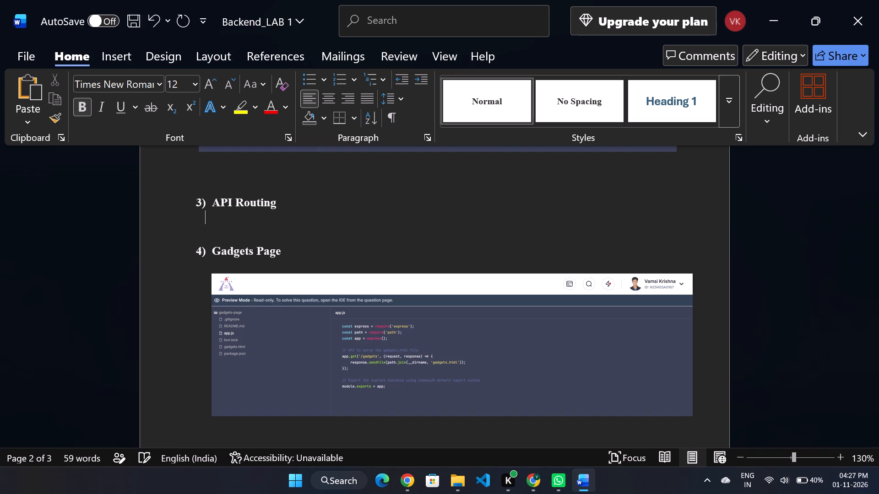
key("space")
key("space")
key("ctrl+v")
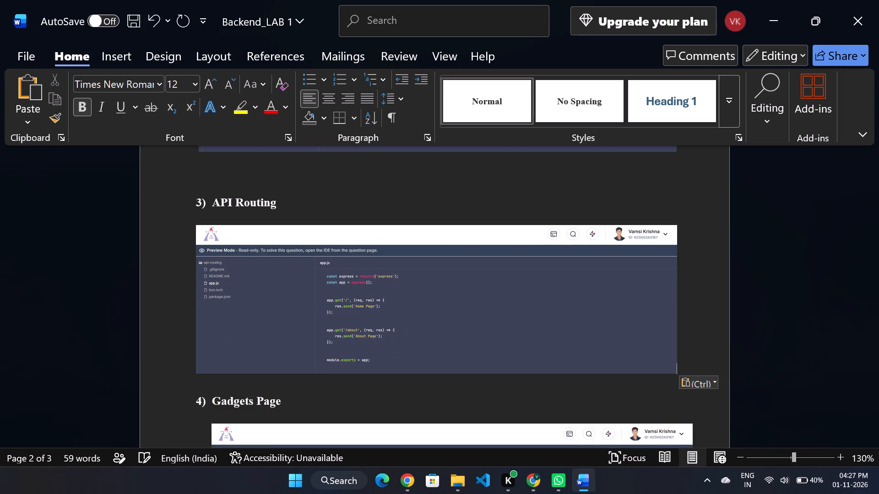
Delete the old Today's Date code screenshot located above the 3) API Routing section.
scroll(481, 261, "up", 2)
scroll(481, 261, "down", 4)
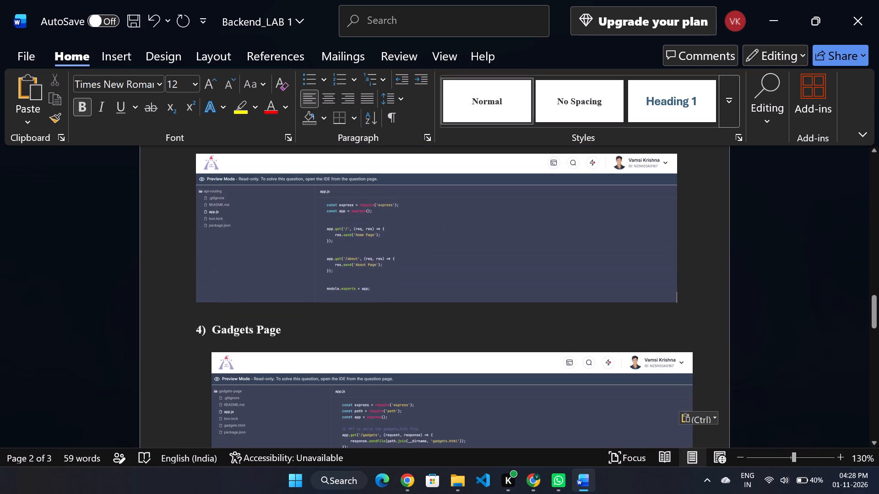
scroll(481, 262, "down", 3)
scroll(481, 262, "up", 7)
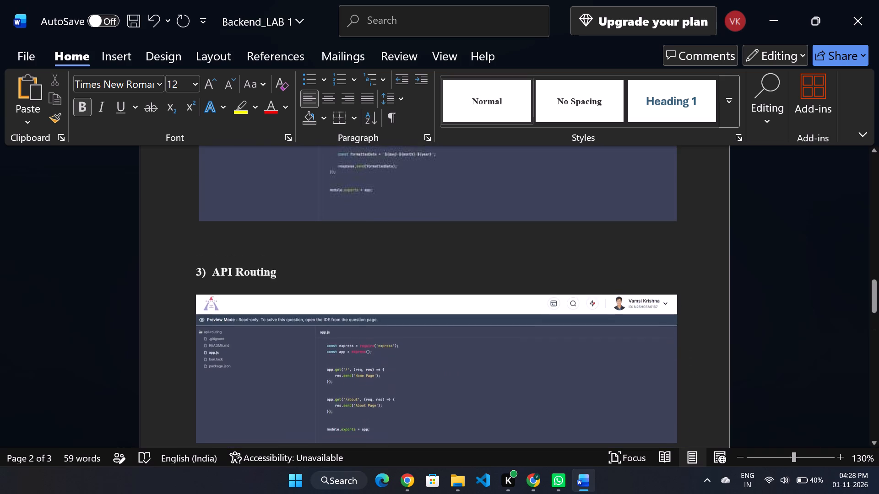
scroll(481, 262, "up", 3)
left_click(481, 262)
scroll(481, 262, "up", 4)
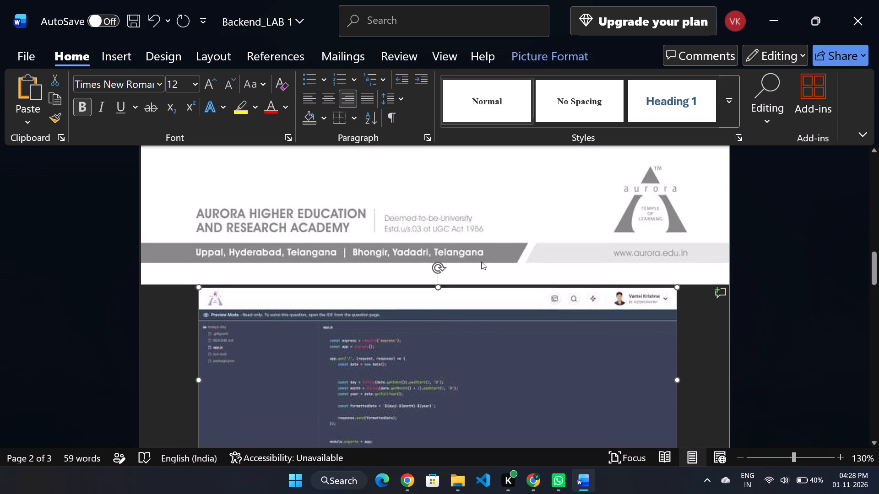
key("BackSpace")
Remove the extra blank lines between the assessment details table and heading 1), leaving a single blank line.
scroll(481, 262, "up", 2)
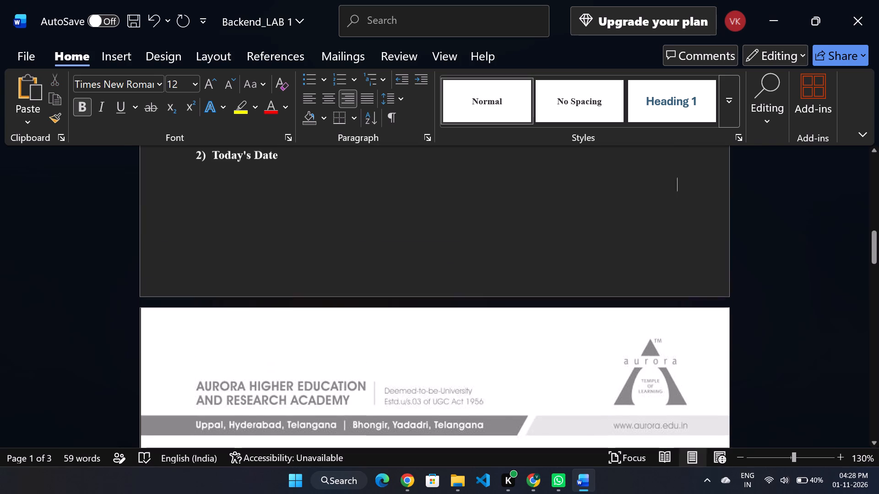
scroll(481, 262, "up", 14)
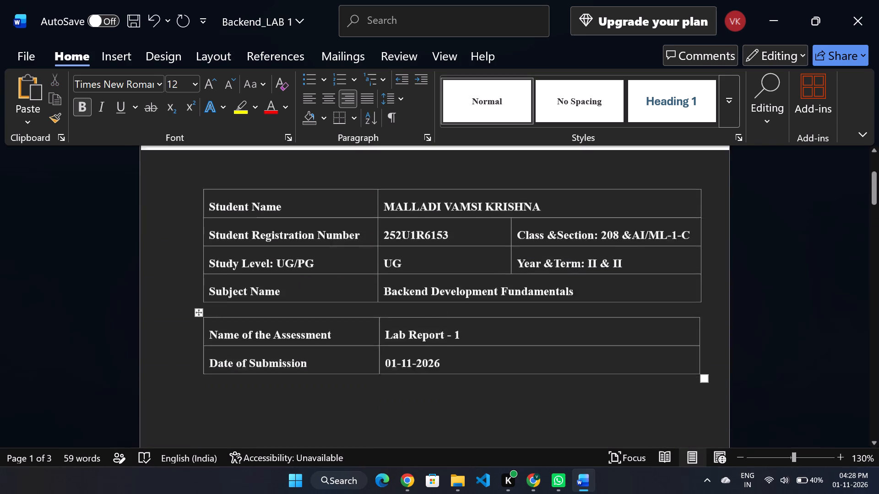
scroll(481, 263, "down", 4)
left_click(310, 292)
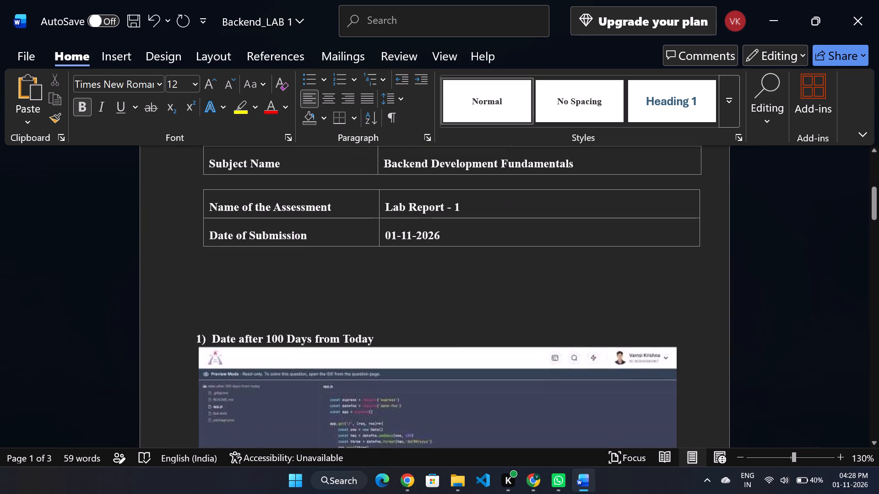
key("BackSpace")
key("BackSpace")
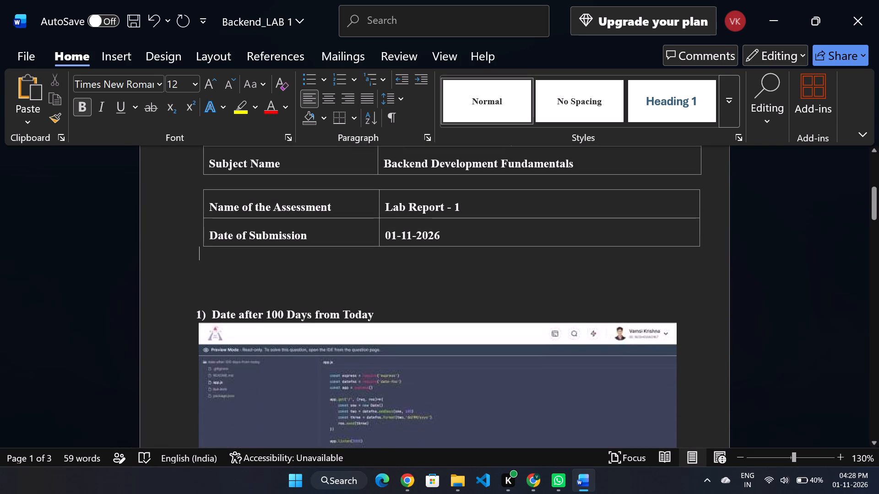
left_click(230, 292)
key("BackSpace")
key("BackSpace")
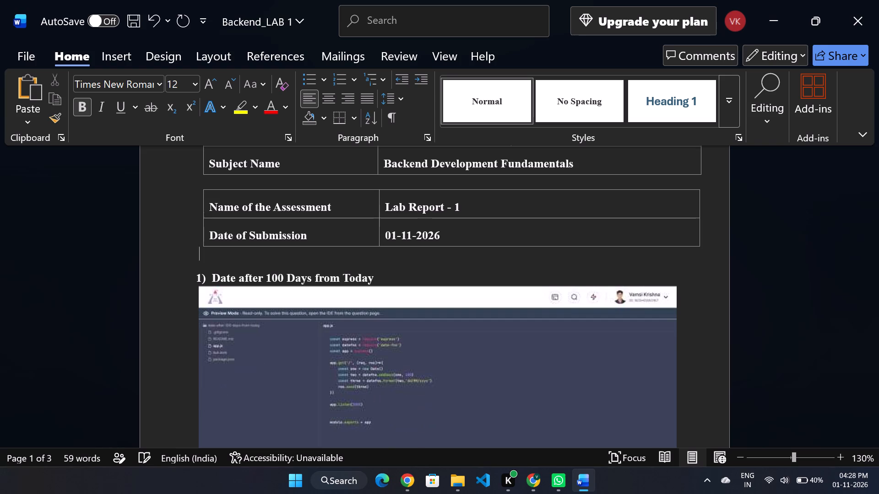
Delete the old screenshot under 1) Date after 100 Days from Today.
left_click(442, 389)
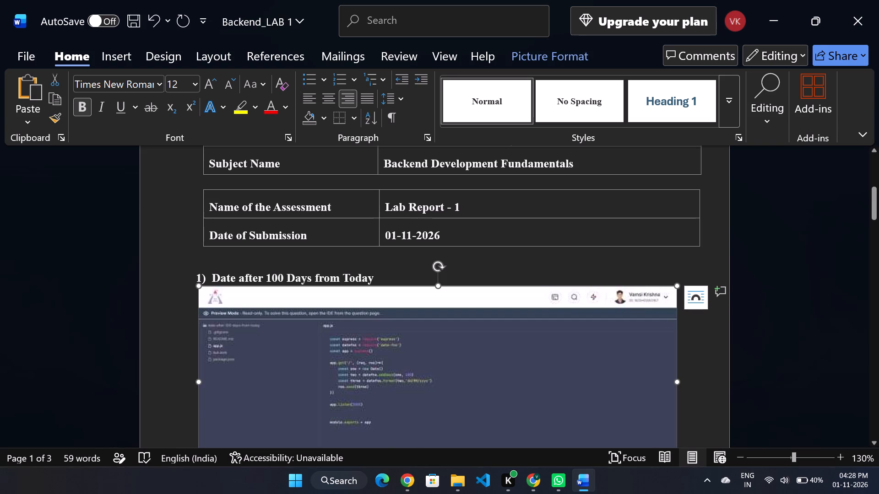
key("BackSpace")
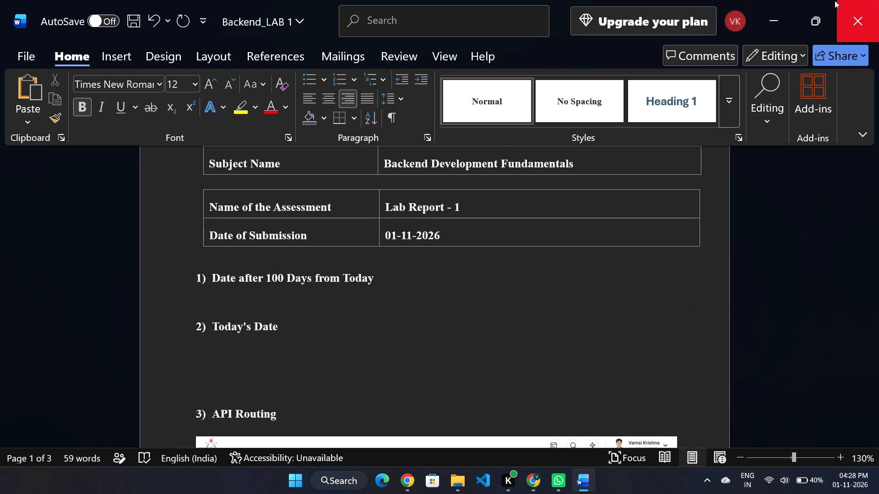
In Chrome, close the API Routing preview and open the code preview of the Date after 100 Days from Today question.
left_click(783, 0)
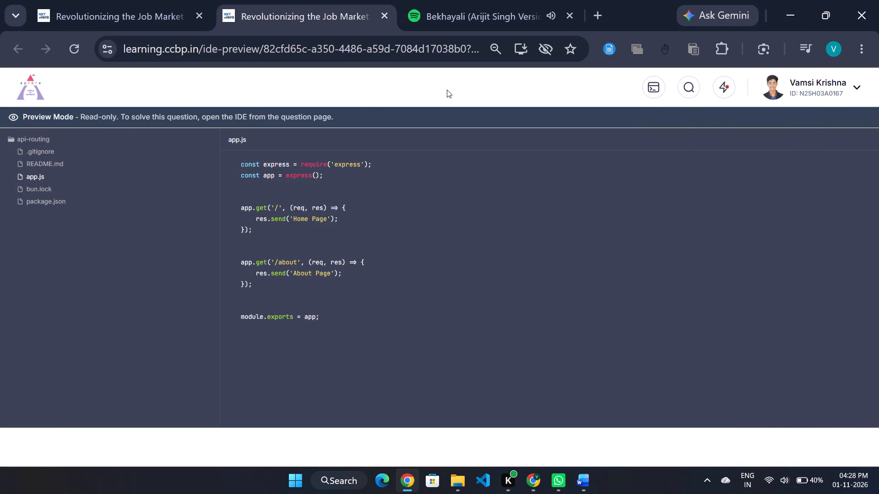
left_click(382, 17)
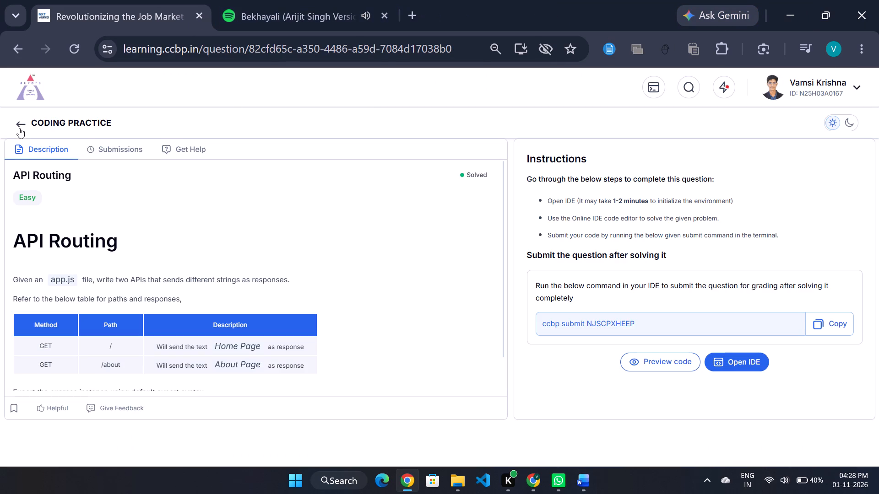
left_click(19, 129)
left_click(466, 202)
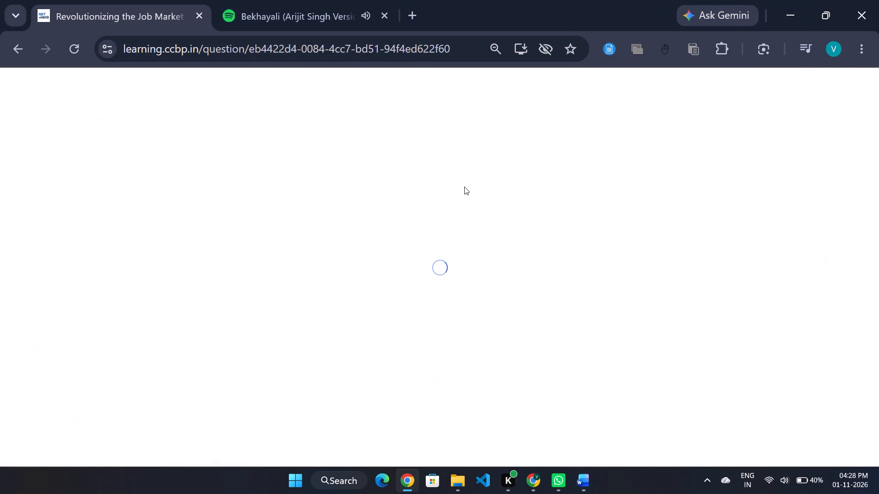
left_click(676, 360)
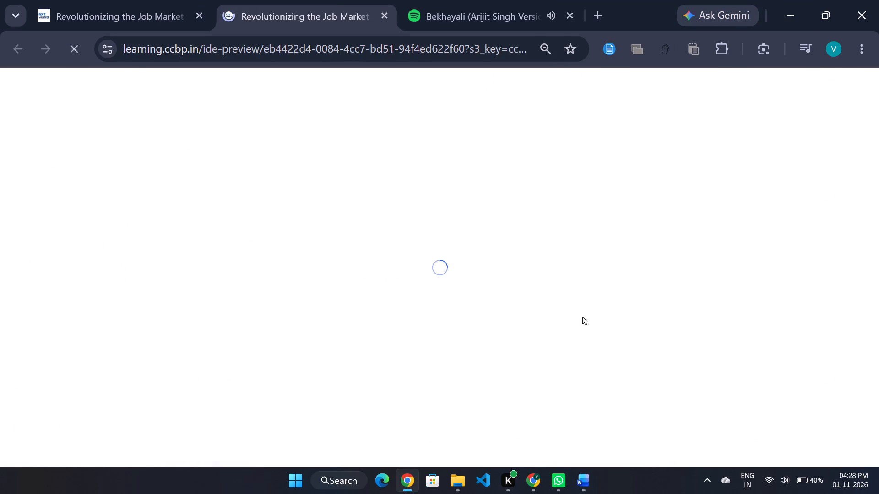
Capture a nearly full-width screenshot of the Date after 100 Days preview from the portal header to just below the last code line.
key("Print")
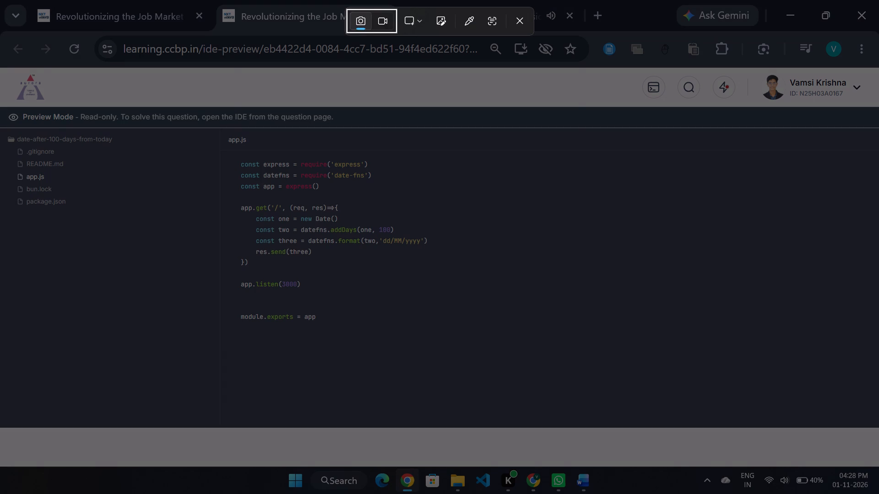
left_click_drag(4, 71, 876, 333)
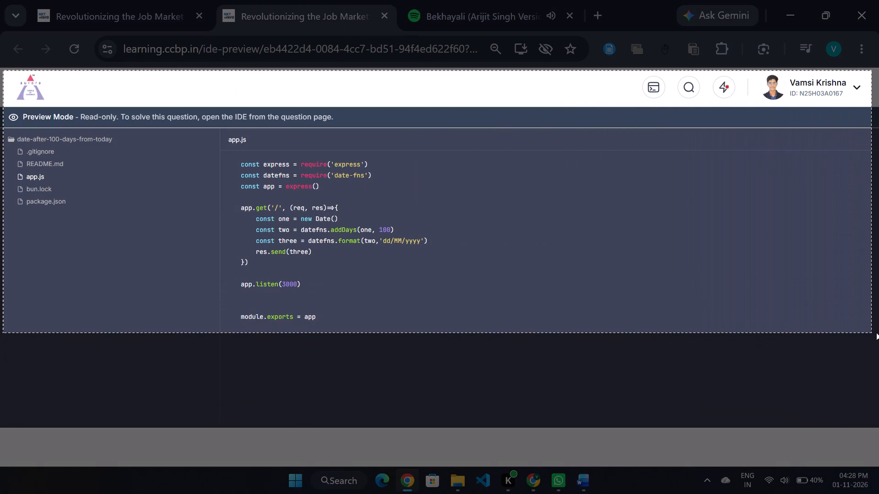
left_click_drag(876, 333, 868, 333)
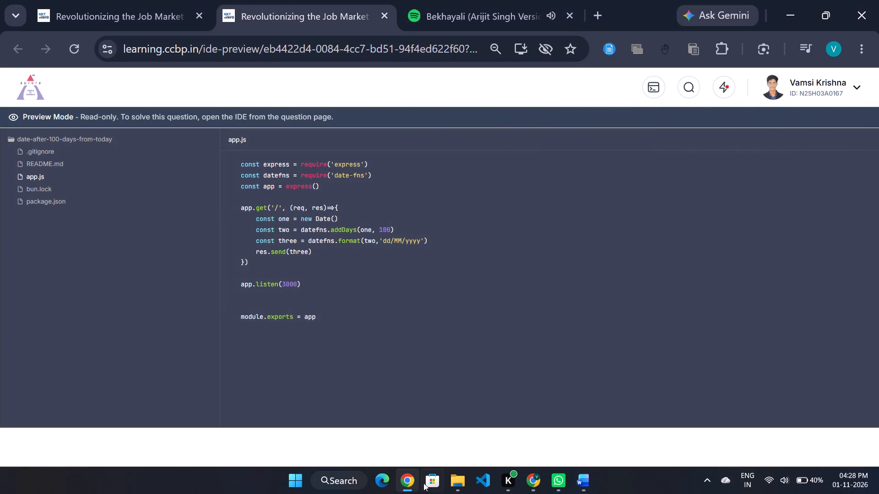
In Word, paste the screenshot on an unnumbered line directly below 1) Date after 100 Days from Today.
left_click(576, 478)
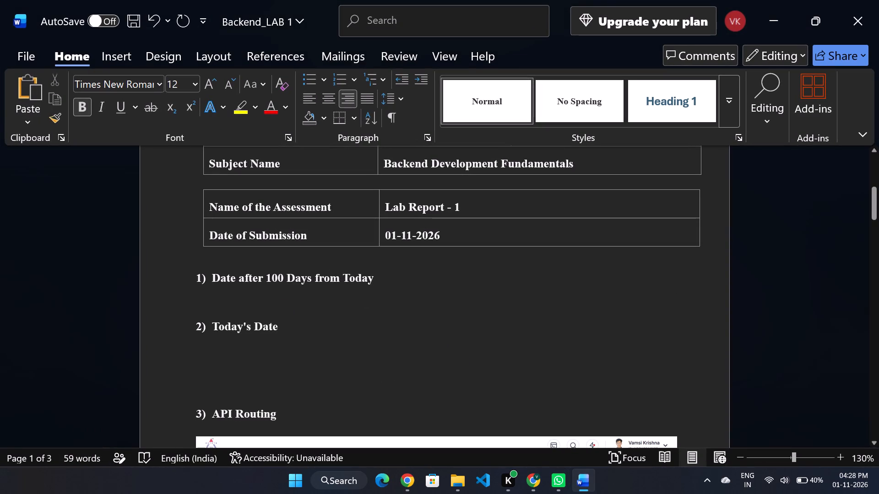
left_click(398, 283)
key("Return")
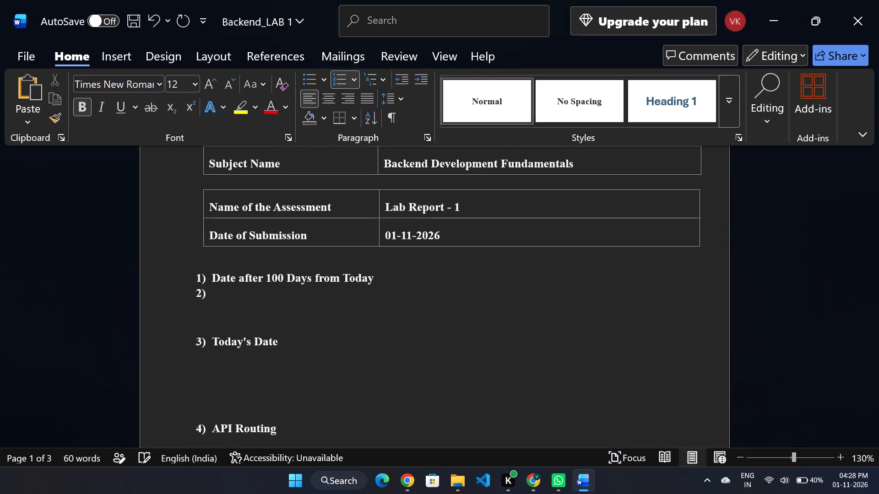
key("BackSpace")
key("ctrl+v")
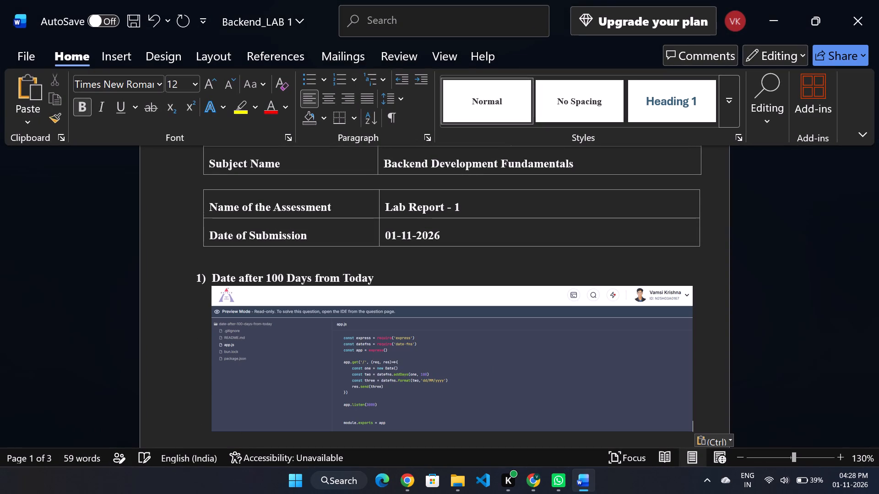
Add an unnumbered blank line directly below the 2) Today's Date heading.
scroll(398, 283, "down", 5)
left_click(387, 288)
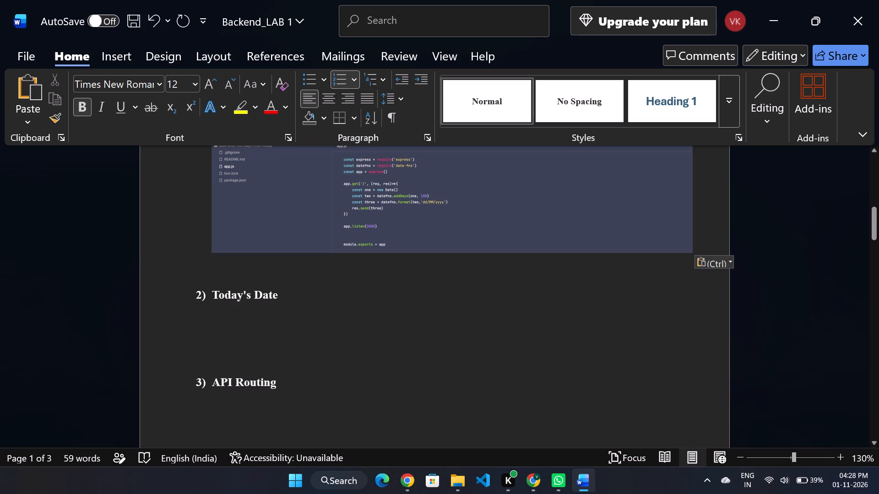
key("Return")
key("BackSpace")
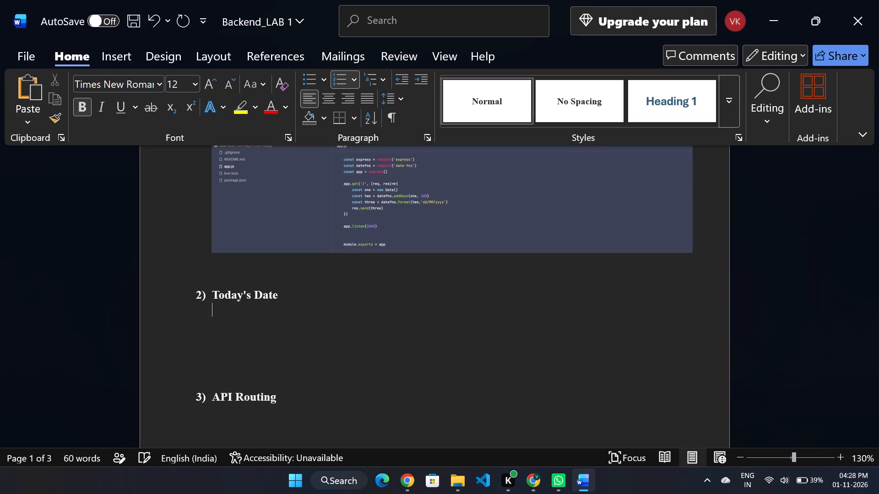
In Chrome, close the Date after 100 Days preview and open the code preview of the Today's Date question.
left_click(781, 6)
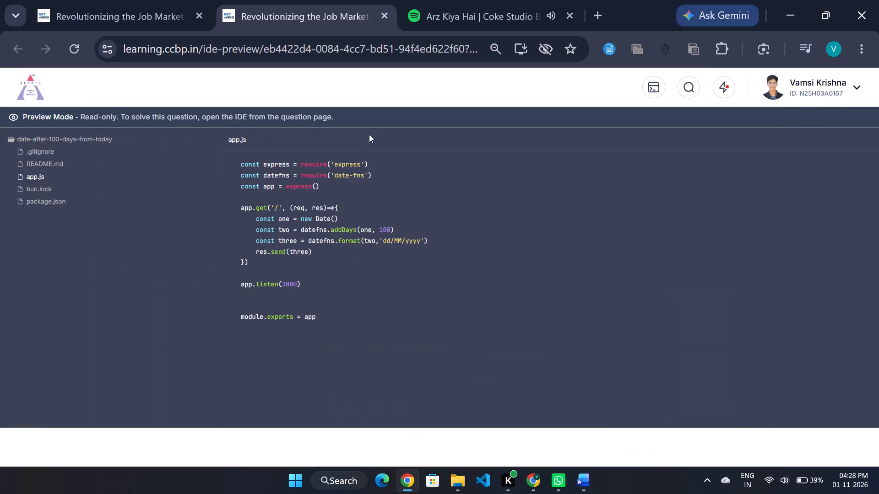
left_click(380, 11)
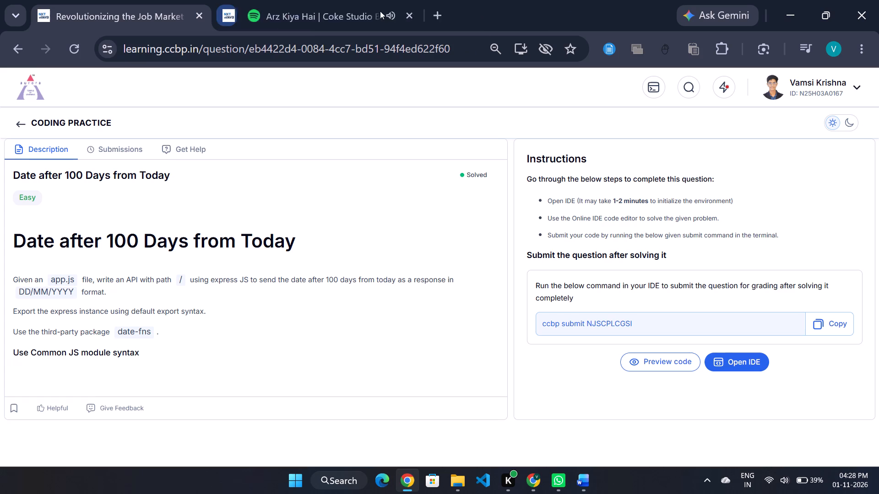
left_click(20, 42)
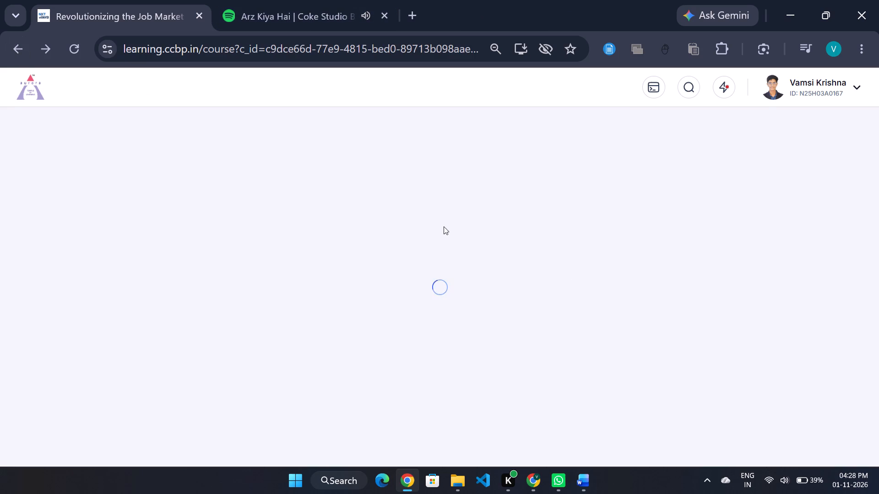
left_click(385, 235)
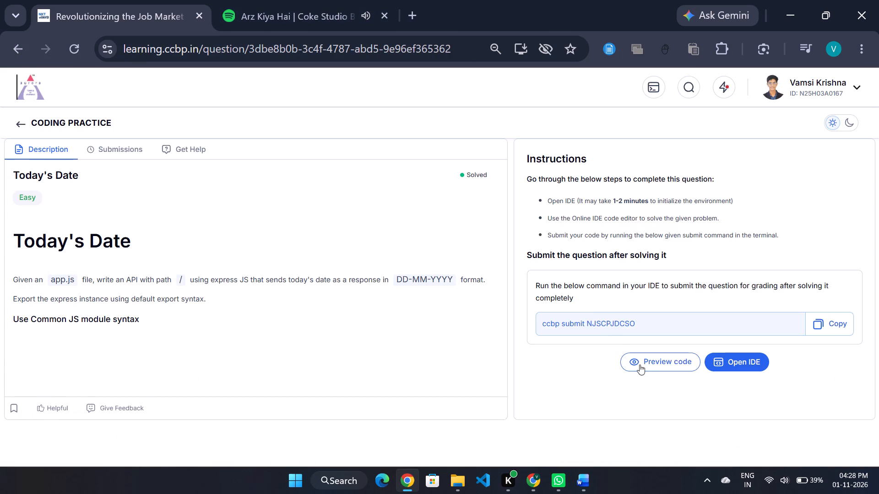
left_click(655, 369)
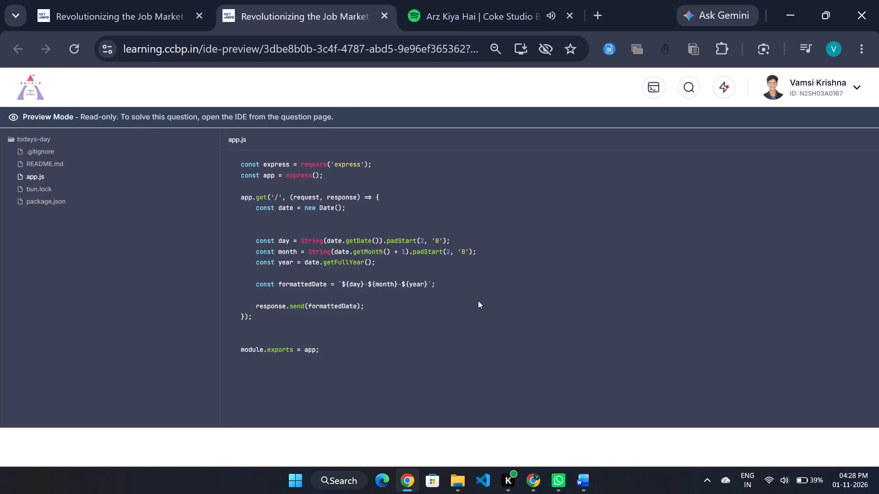
Capture a full-width screenshot of the Today's Date preview from the portal header to just below the last code line.
key("Print")
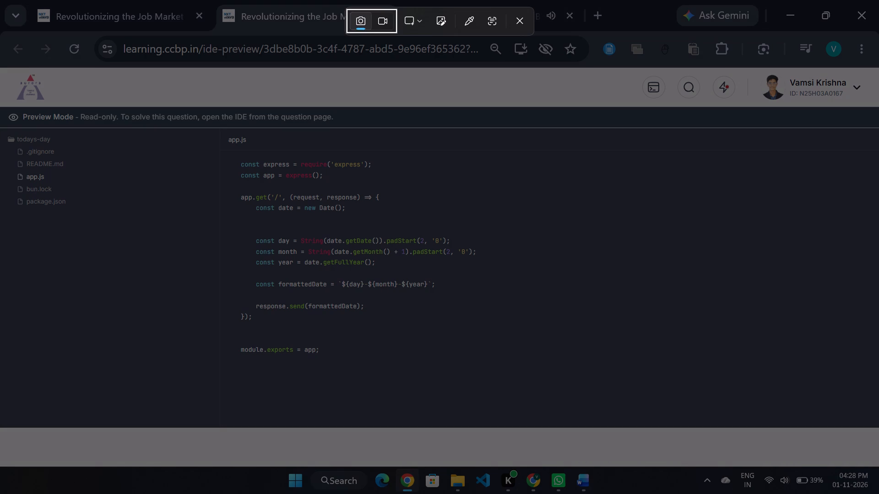
left_click_drag(1, 69, 740, 304)
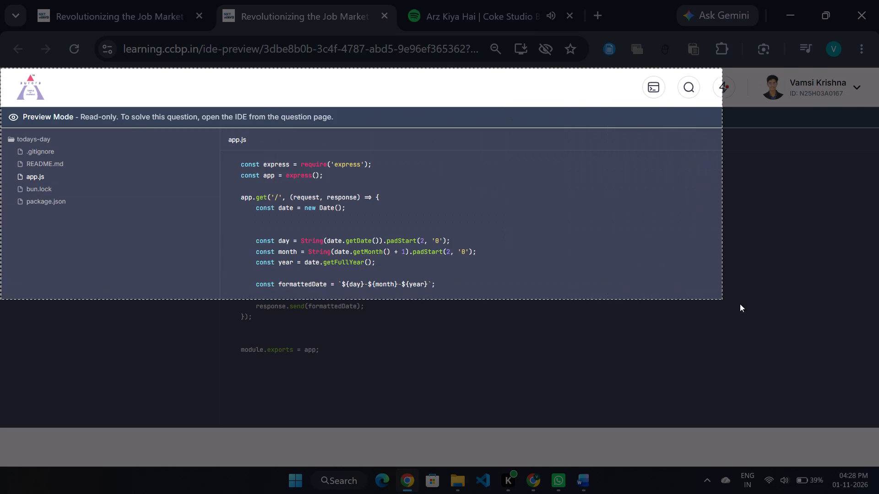
left_click_drag(740, 304, 878, 377)
In Word, paste the Today's Date screenshot on the line below 2) Today's Date and check its placement on the page.
left_click(594, 491)
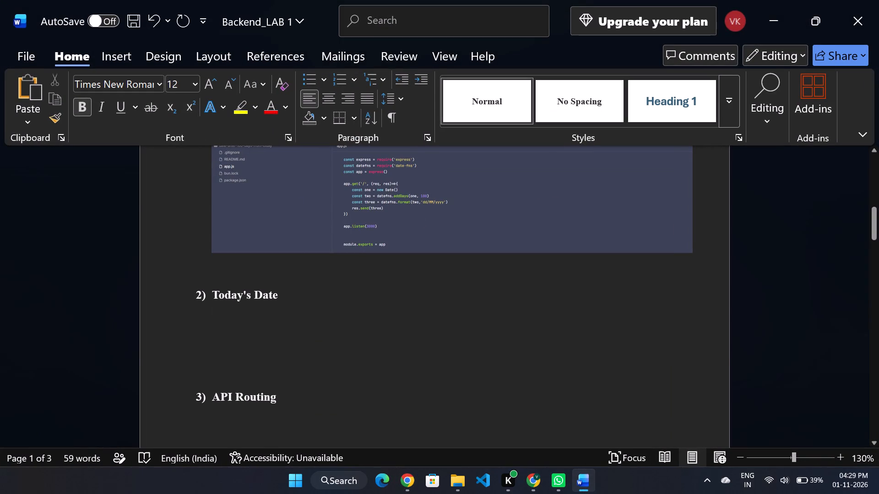
key("ctrl+v")
scroll(356, 276, "up", 12)
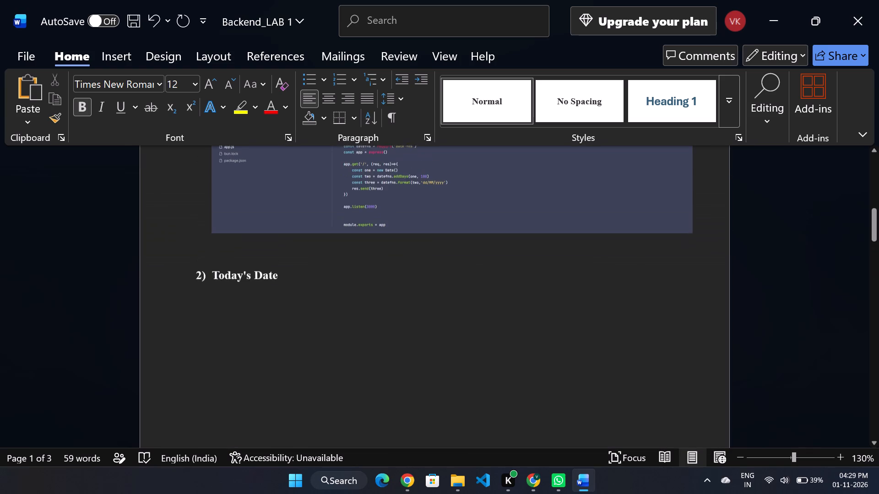
scroll(356, 276, "down", 3)
scroll(356, 276, "up", 4)
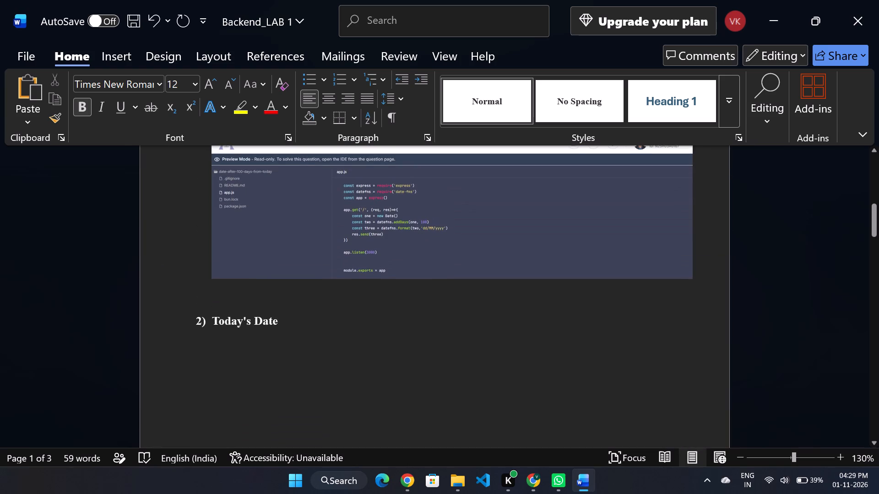
Insert blank lines above the 2) Today's Date heading to move it onto the next page with its screenshot.
scroll(356, 276, "up", 2)
scroll(357, 276, "down", 5)
scroll(295, 242, "down", 10)
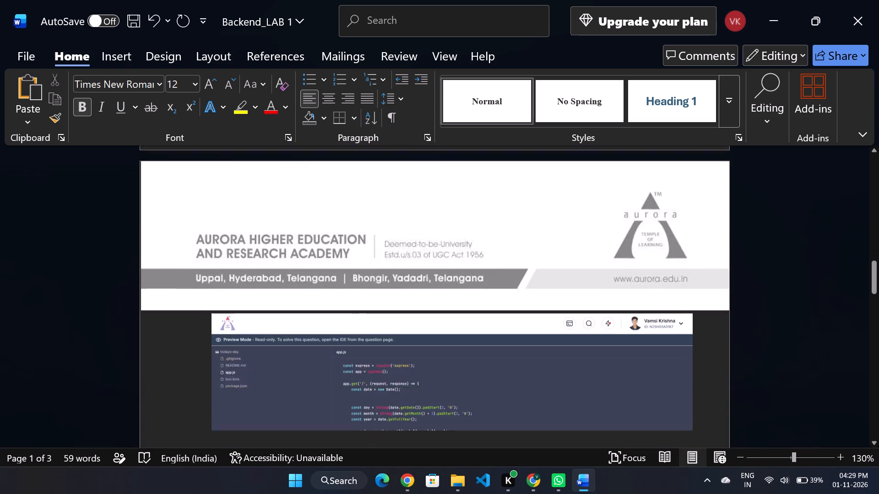
scroll(296, 242, "down", 15)
scroll(310, 241, "up", 7)
left_click(328, 269)
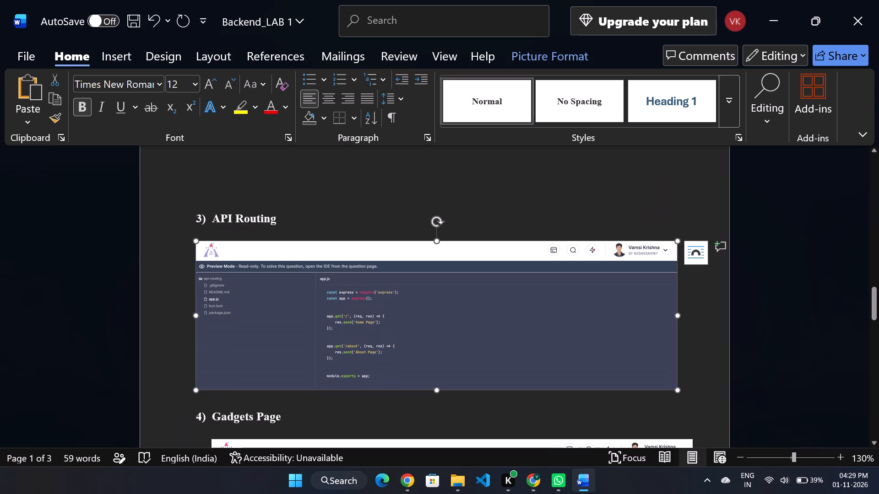
scroll(337, 270, "up", 16)
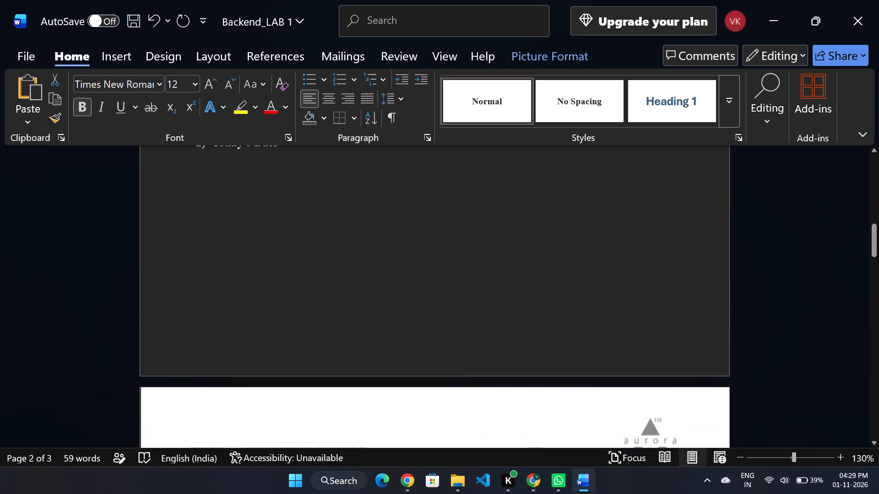
scroll(337, 270, "up", 4)
left_click(248, 265)
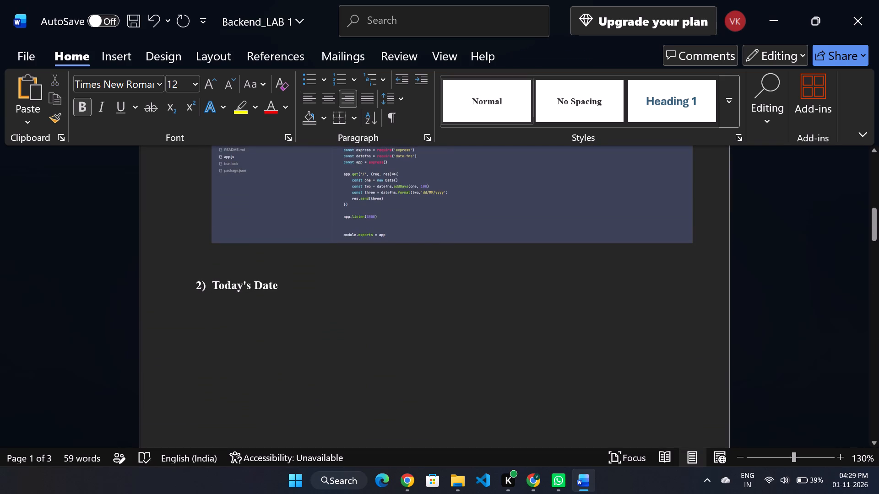
key("Return")
key("Return")
key("Return")
key("Return")
key("Return")
key("Return")
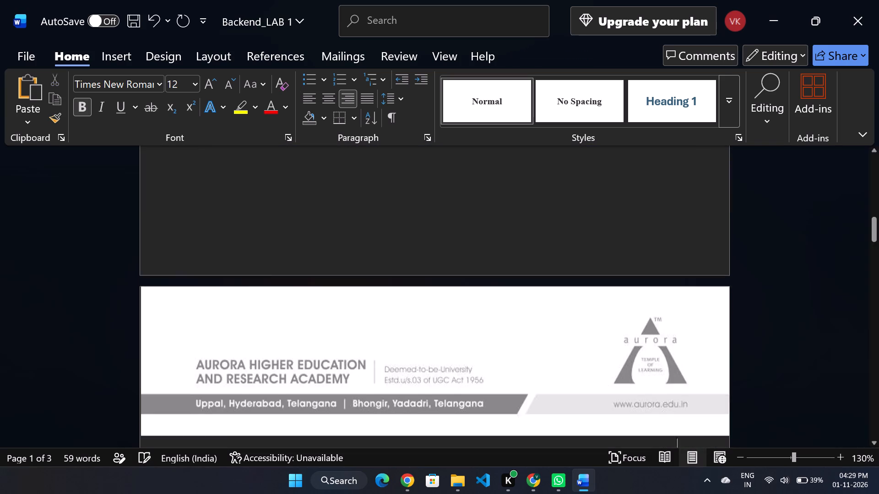
key("Return")
key("BackSpace")
key("BackSpace")
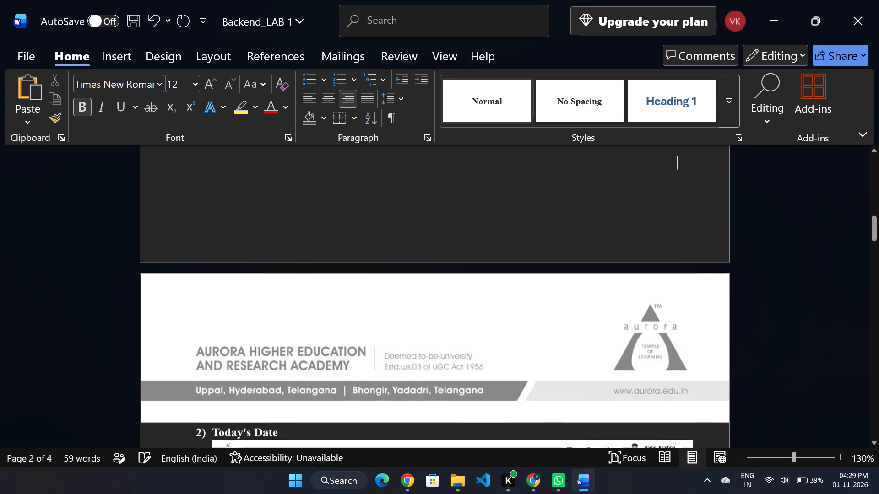
Add three blank lines between the submission details table and the 1) Date after 100 Days from Today heading.
scroll(317, 218, "up", 12)
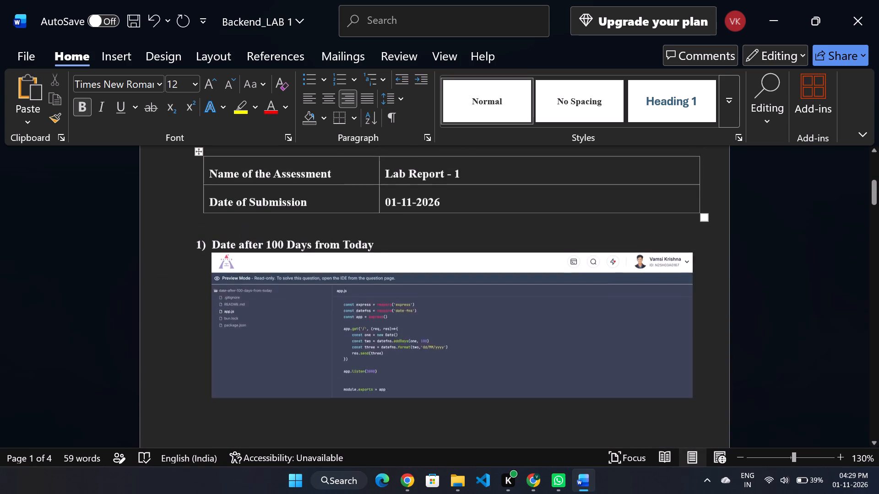
left_click(222, 245)
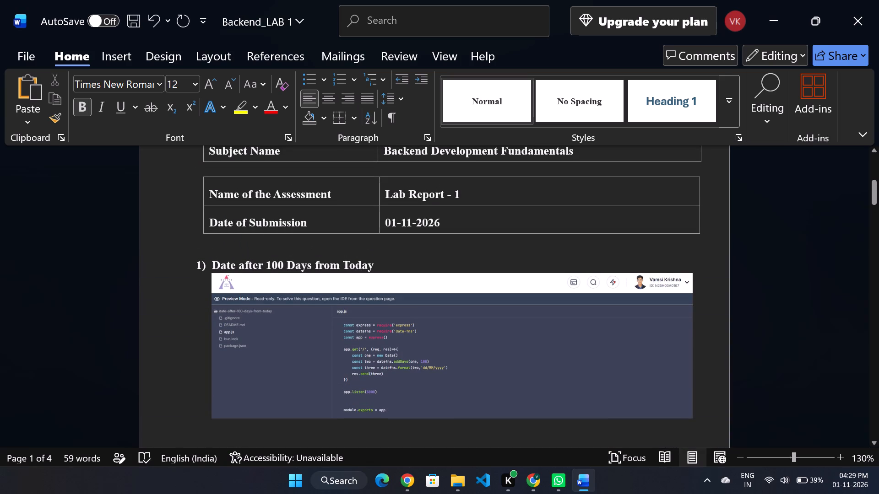
key("Return")
key("Return")
key("Return")
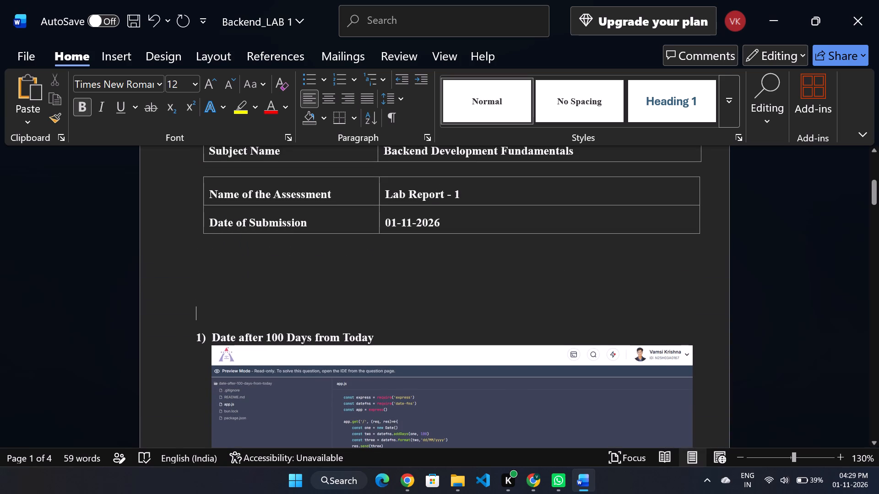
Add an unnumbered blank line between the 1) Date after 100 Days from Today heading and its screenshot.
left_click(405, 329)
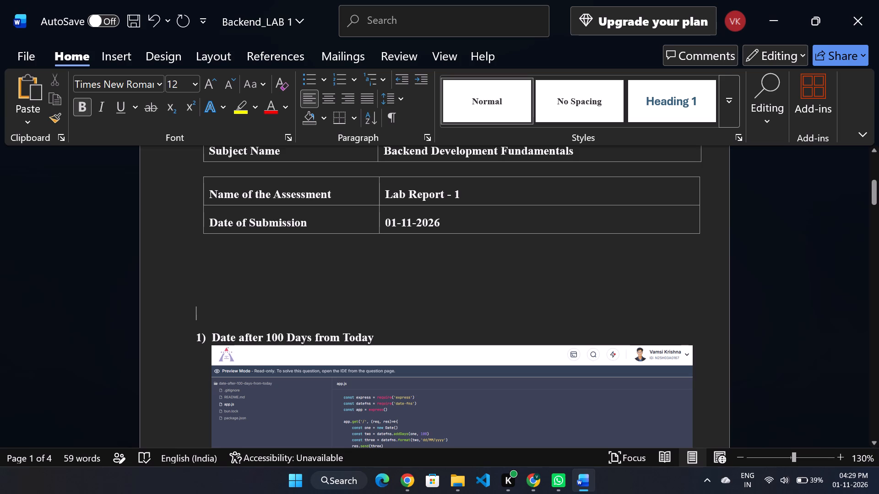
left_click(398, 338)
key("Return")
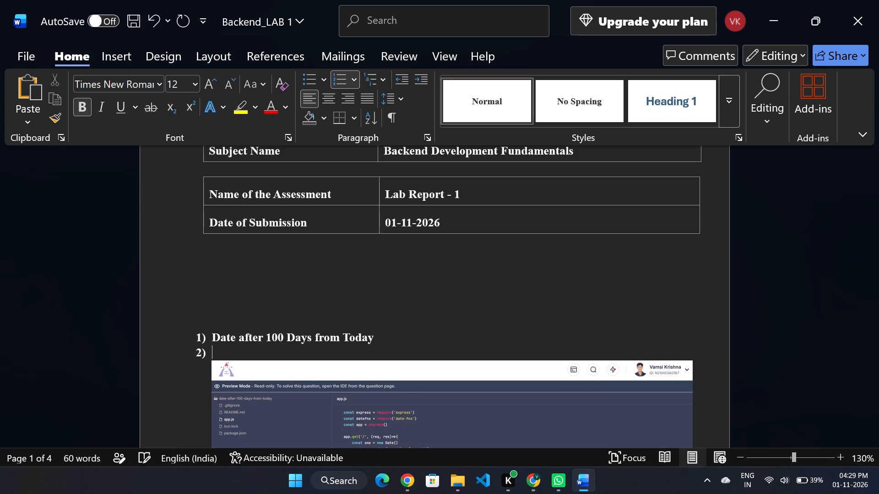
key("Return")
key("Return")
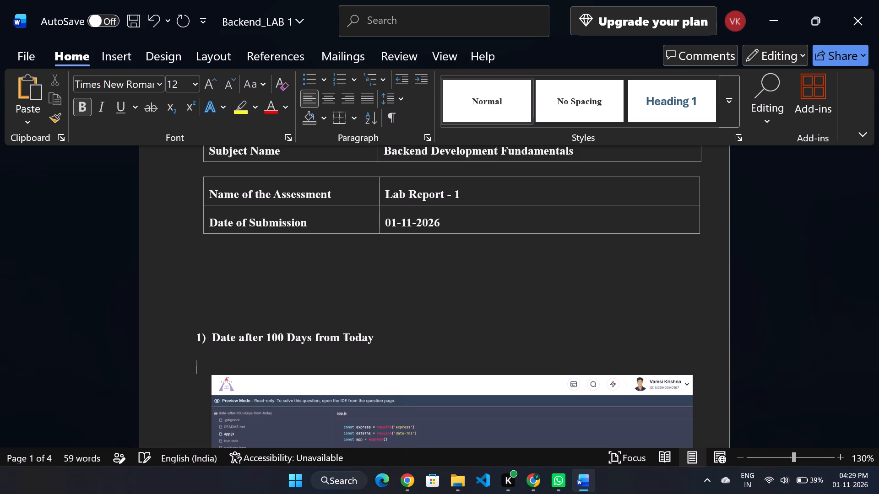
Change the Class & Section entry in the student details table to 208 & AI/ML-2-C.
scroll(514, 300, "up", 5)
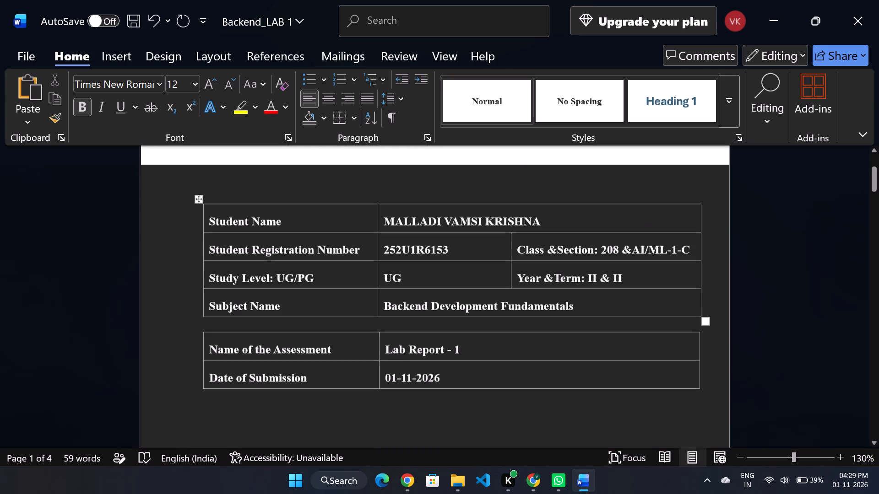
scroll(514, 300, "up", 1)
scroll(514, 300, "down", 5)
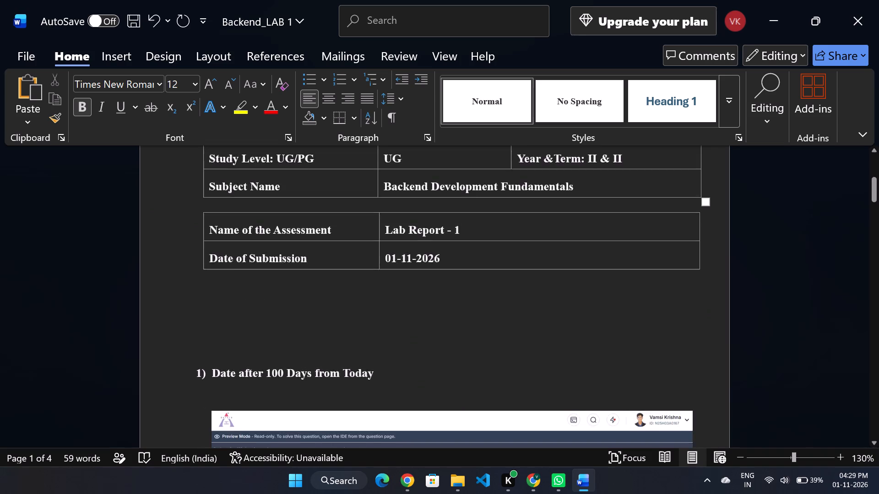
scroll(514, 300, "down", 5)
scroll(514, 300, "up", 6)
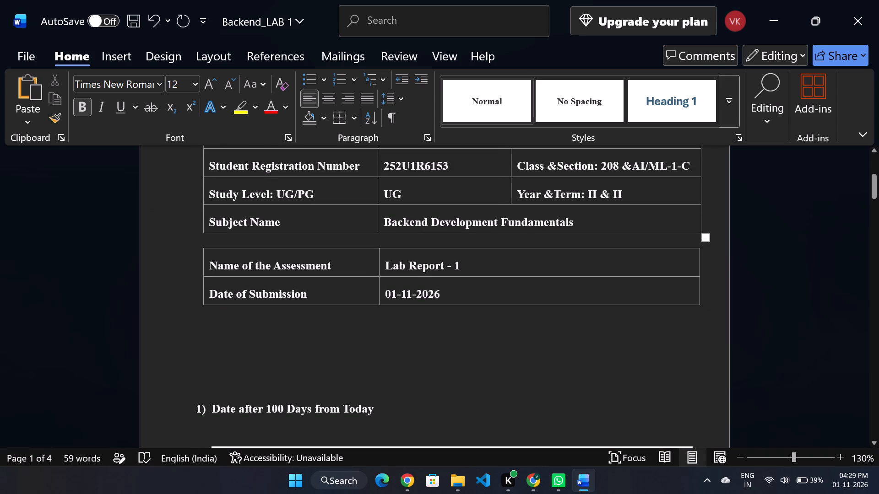
left_click(678, 166)
key("BackSpace")
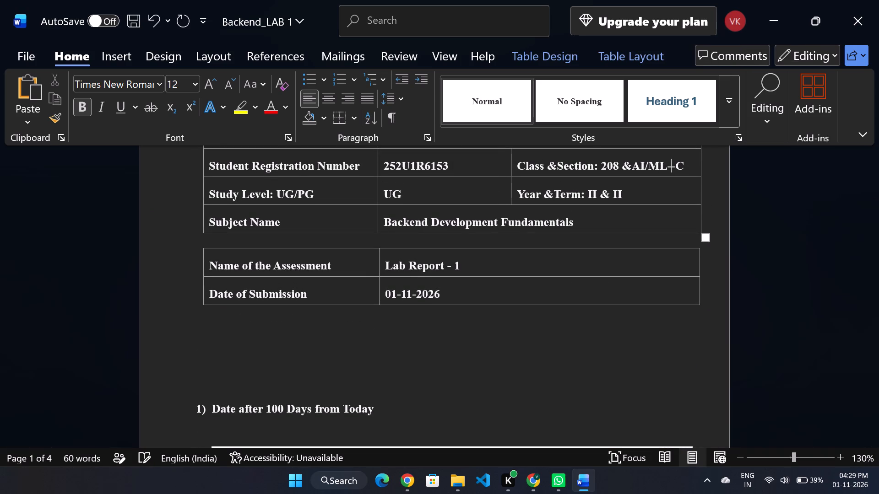
key("2")
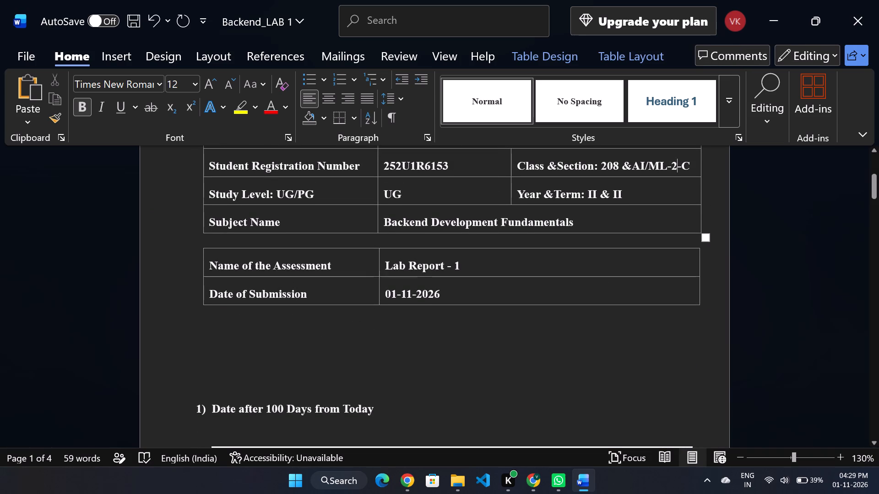
Delete the surplus blank lines above 2) Today's Date so the heading starts directly below the page's letterhead.
scroll(460, 291, "down", 20)
left_click(339, 285)
key("BackSpace")
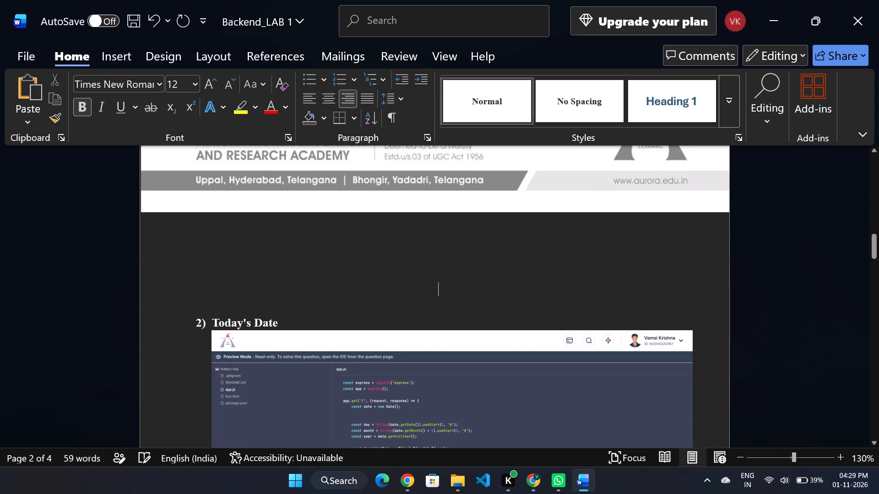
key("BackSpace")
key("BackSpace")
key("BackSpace")
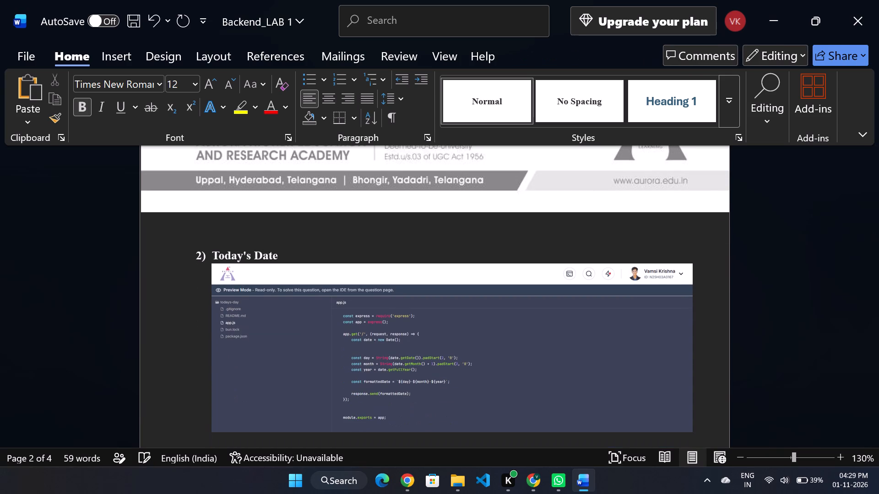
key("BackSpace")
Add an unnumbered blank line between the 2) Today's Date heading and its screenshot.
scroll(316, 341, "up", 4)
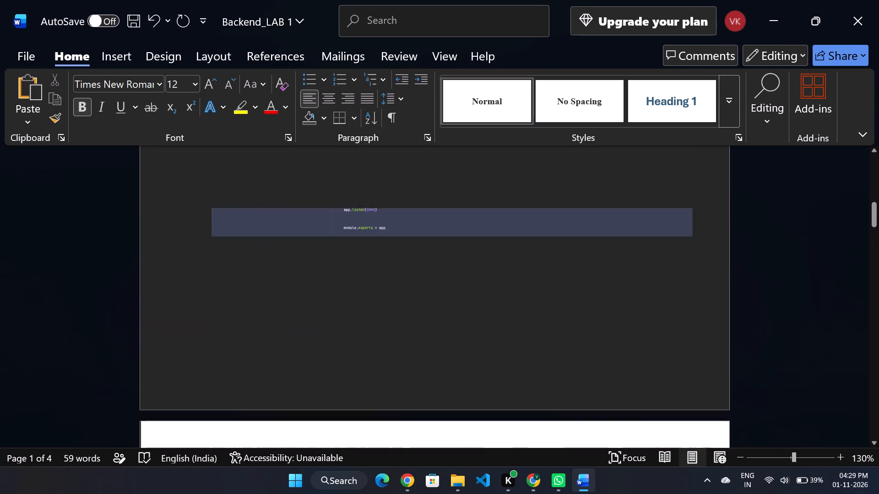
scroll(316, 341, "up", 3)
scroll(316, 341, "down", 10)
left_click(318, 331)
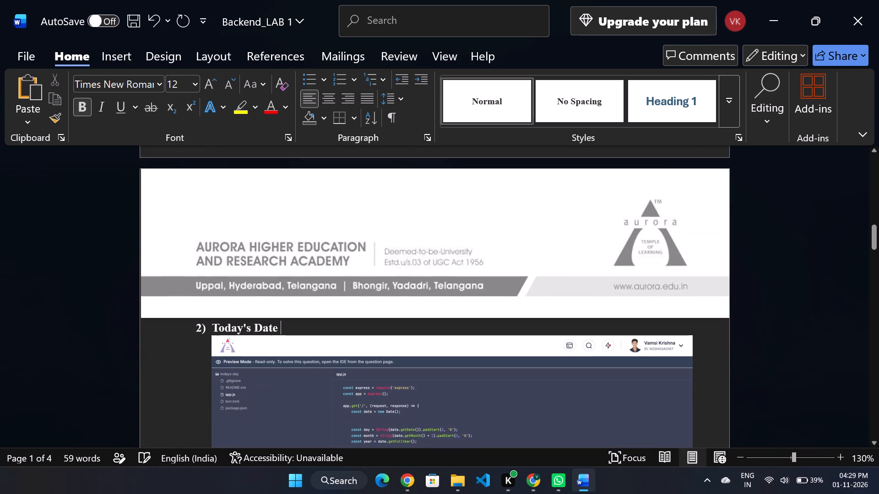
key("Return")
key("BackSpace")
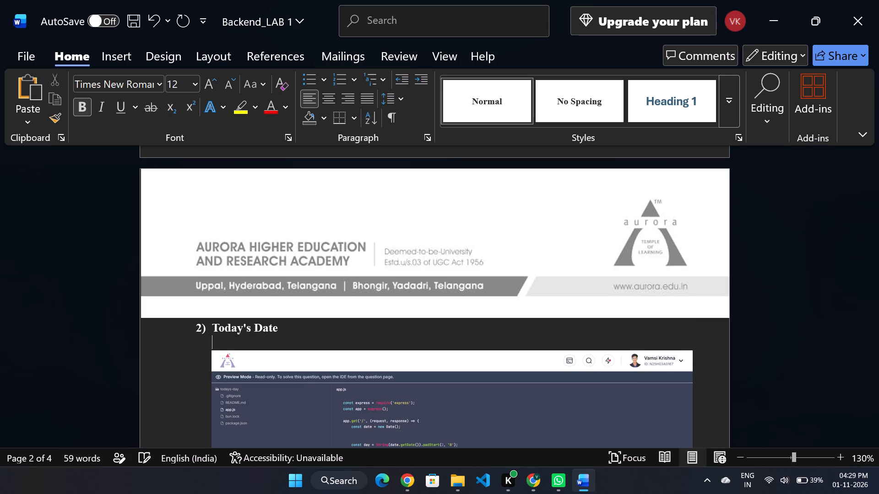
Remove the extra blank space between the Today's Date screenshot and the 3) API Routing heading.
scroll(343, 397, "down", 4)
scroll(332, 351, "down", 4)
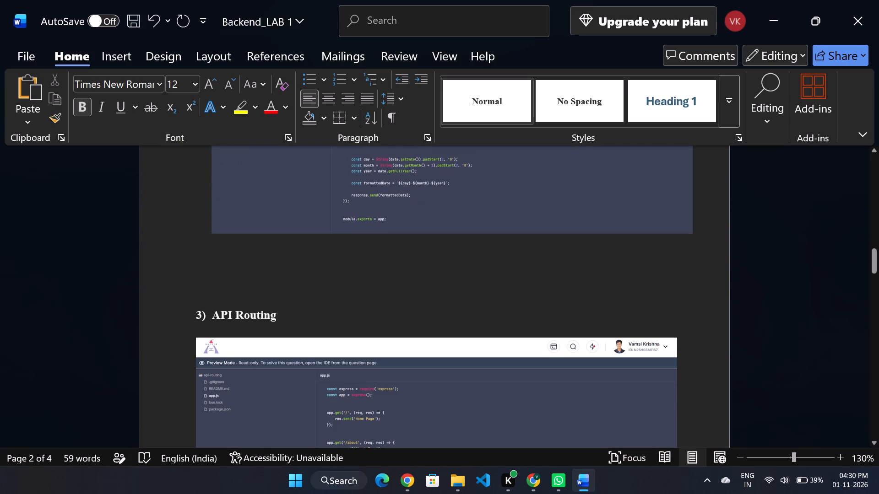
left_click(230, 272)
key("BackSpace")
key("BackSpace")
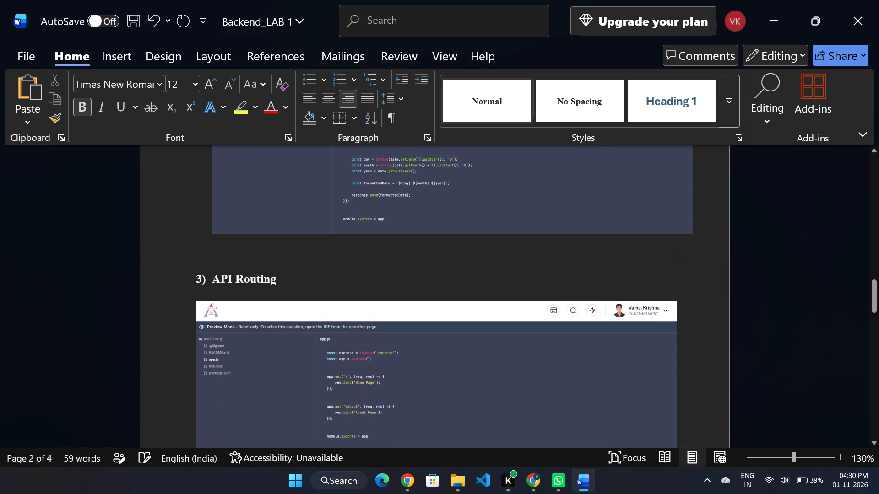
Check the remaining pages, and move the API Routing screenshot onto a new unnumbered, indented line directly below its heading.
scroll(201, 283, "down", 8)
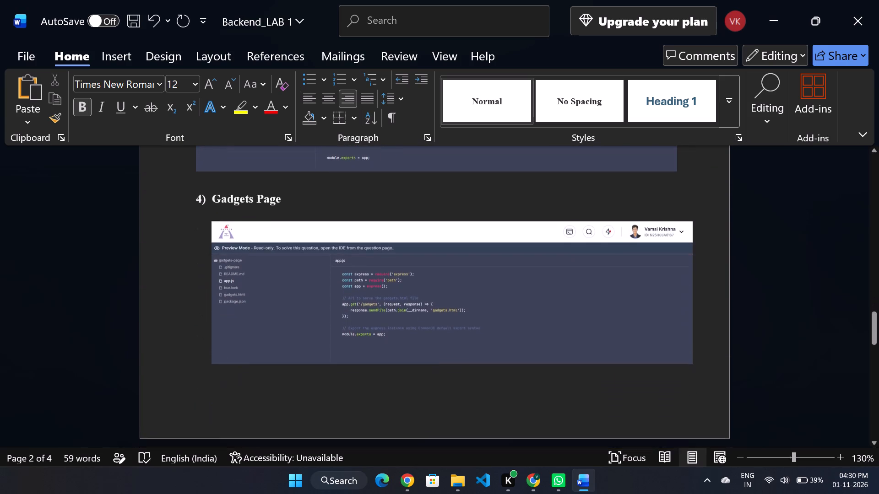
scroll(201, 283, "down", 20)
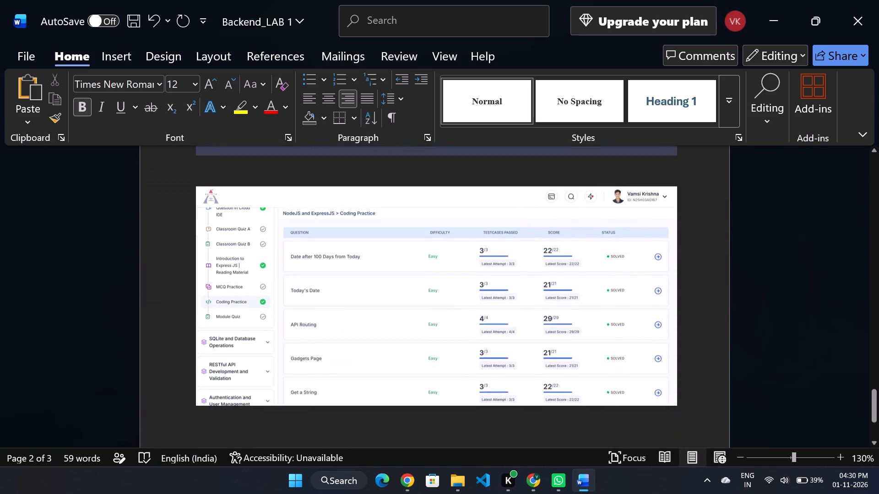
scroll(201, 283, "up", 20)
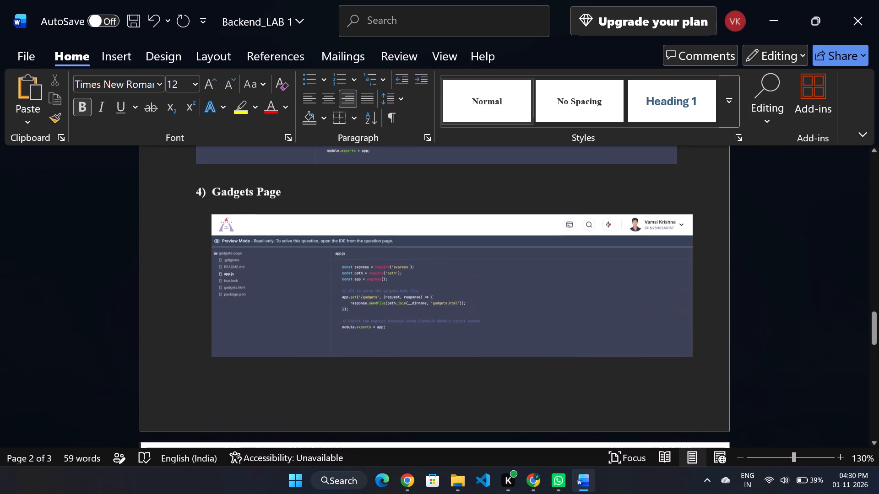
scroll(201, 283, "up", 6)
left_click(239, 282)
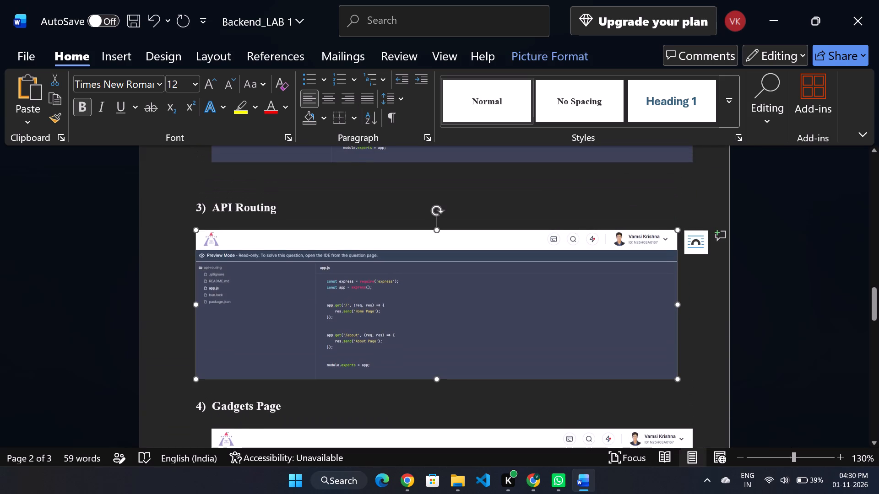
key("ctrl+x")
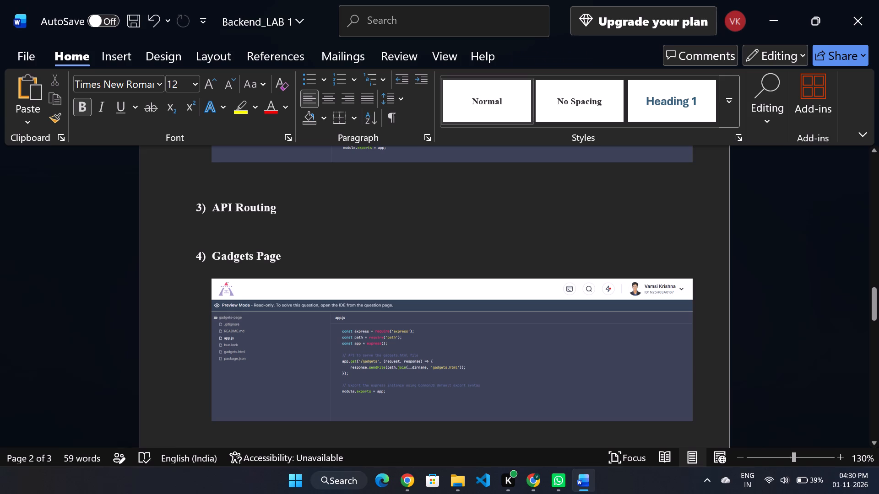
left_click(301, 208)
key("Return")
key("BackSpace")
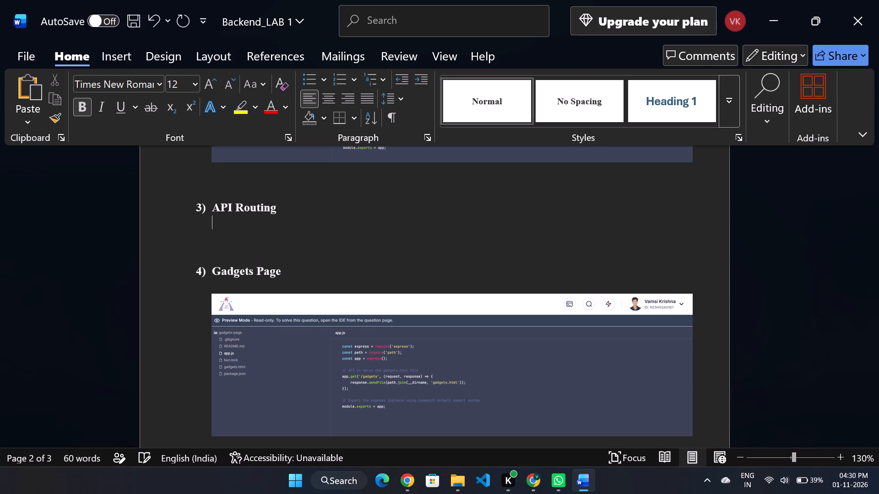
key("ctrl+v")
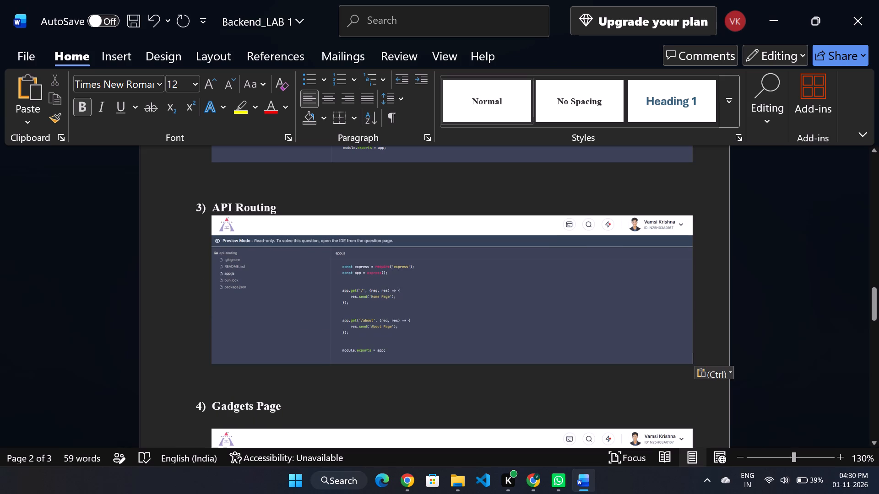
Add an unnumbered blank line between the 3) API Routing heading and its screenshot, and check the spacing.
left_click(346, 195)
left_click(341, 208)
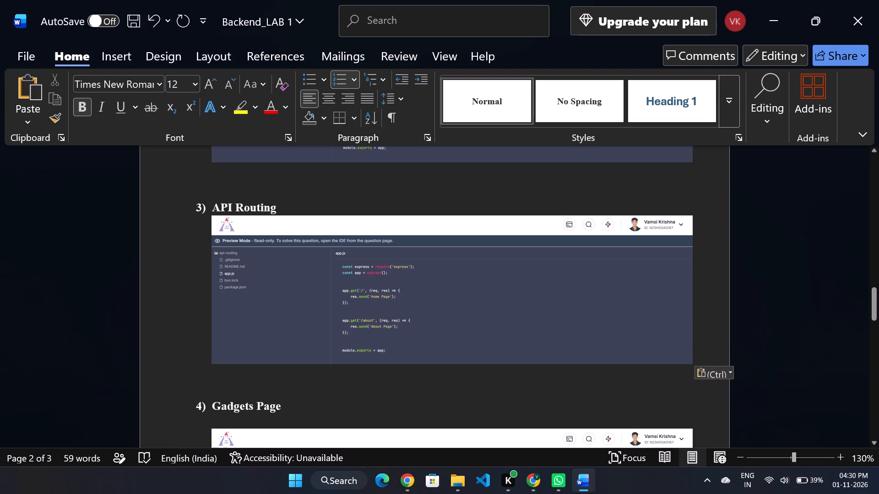
key("Return")
key("BackSpace")
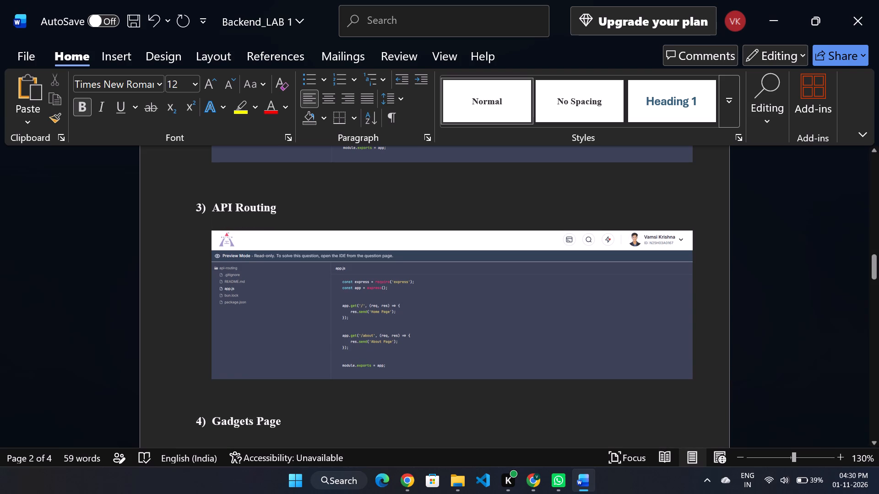
scroll(399, 311, "up", 5)
scroll(399, 311, "down", 5)
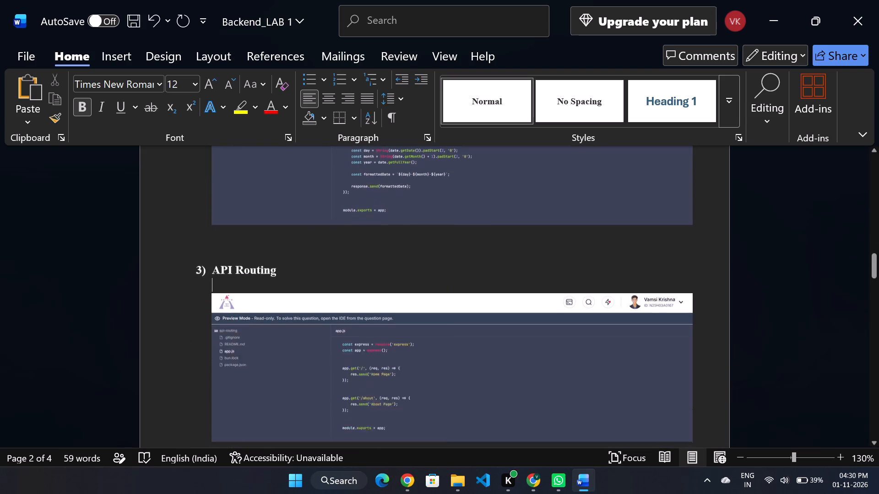
Remove the blank line below the 4) Gadgets Page heading so its screenshot sits directly beneath the heading on the same page.
scroll(399, 311, "down", 15)
scroll(399, 310, "up", 6)
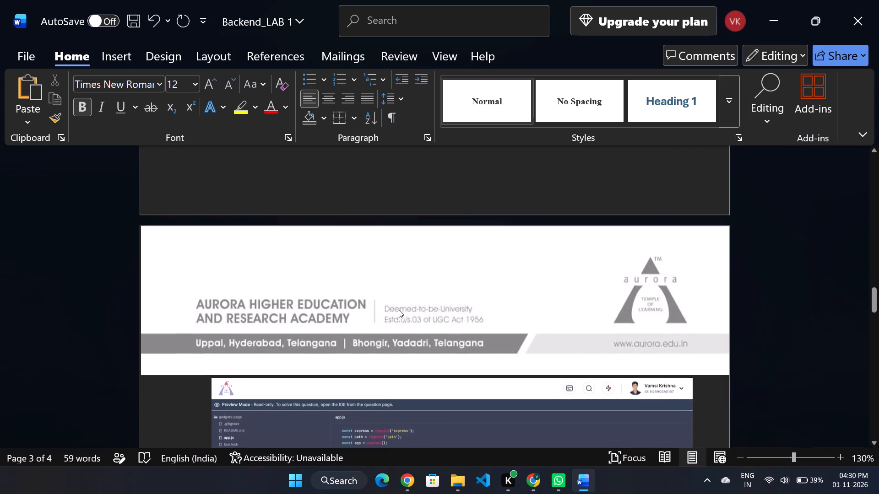
scroll(399, 310, "up", 3)
left_click(257, 232)
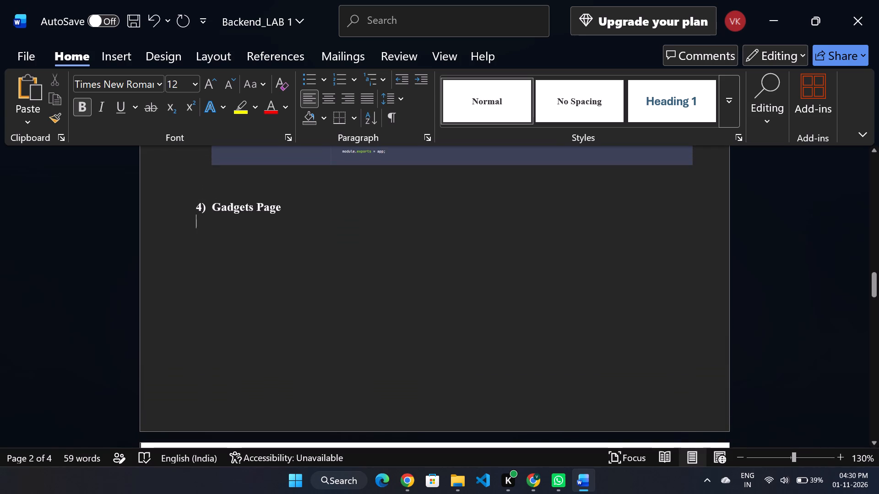
key("BackSpace")
key("BackSpace")
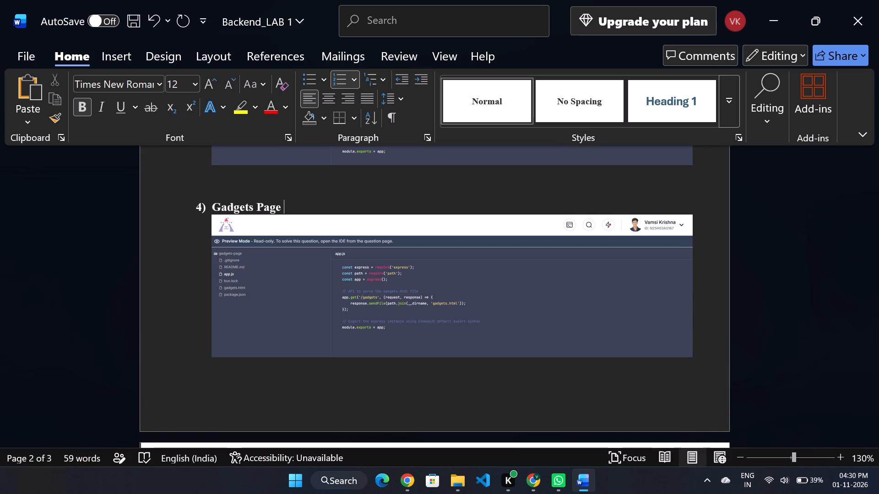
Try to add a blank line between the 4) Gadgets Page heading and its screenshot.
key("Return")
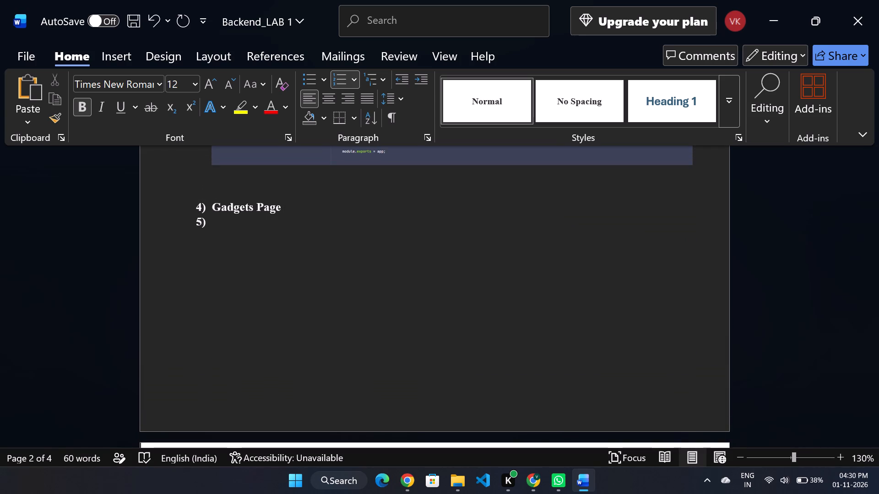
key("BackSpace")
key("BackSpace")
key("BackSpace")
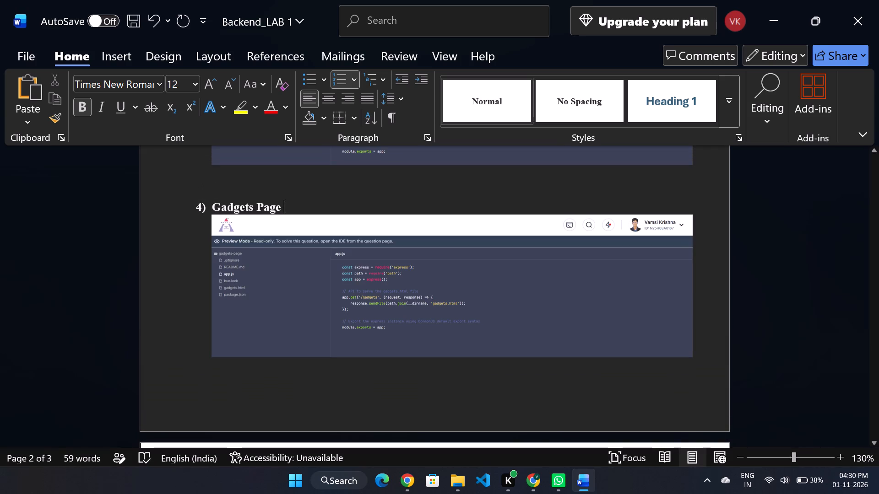
Check the spacing of the preceding sections, and remove the extra blank space between the API Routing screenshot and the 4) Gadgets Page heading.
scroll(525, 269, "up", 15)
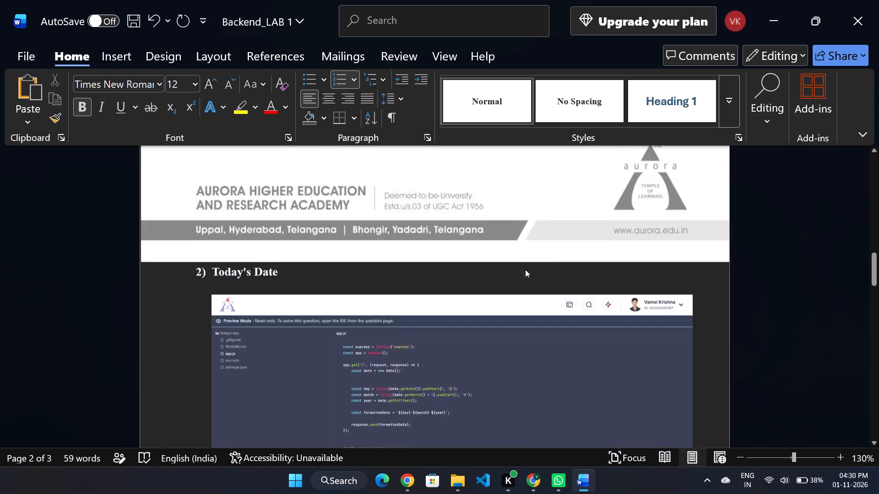
scroll(525, 269, "down", 10)
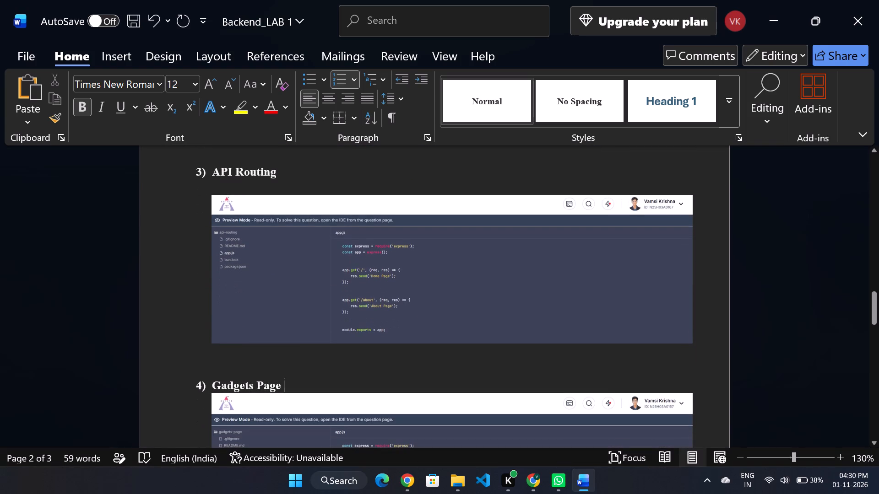
left_click(212, 365)
key("BackSpace")
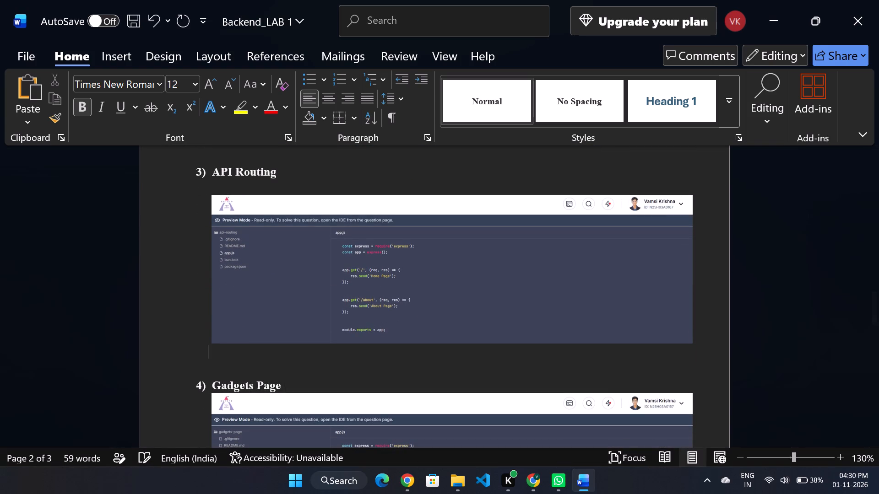